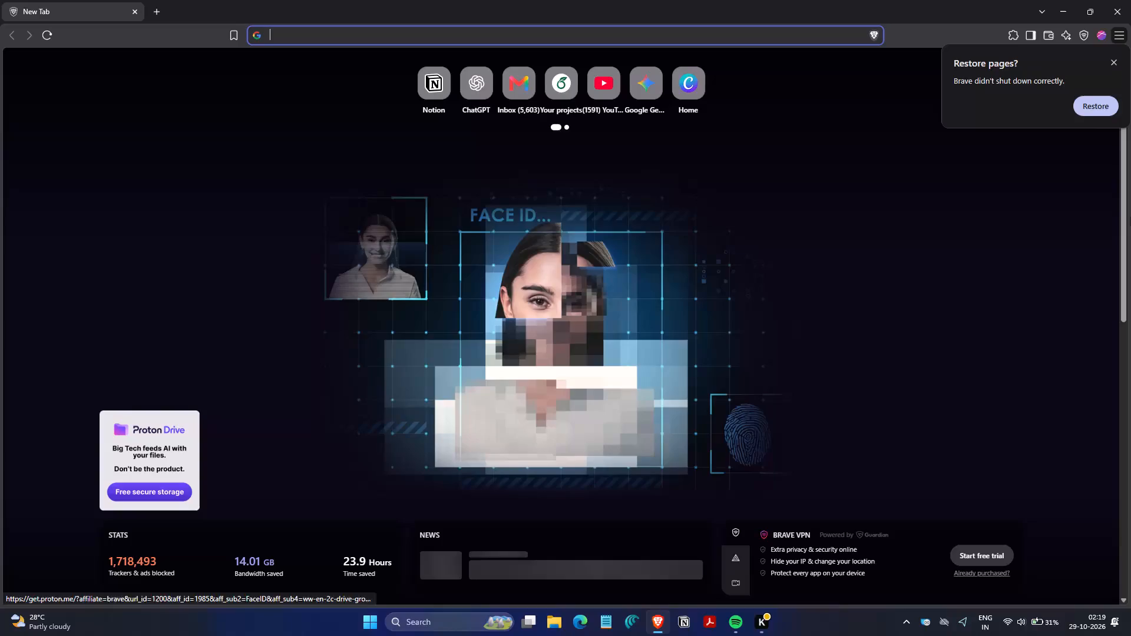
Restore the pages from the previous browser session.
{"action": "left_click", "coordinate": [1089, 109]}
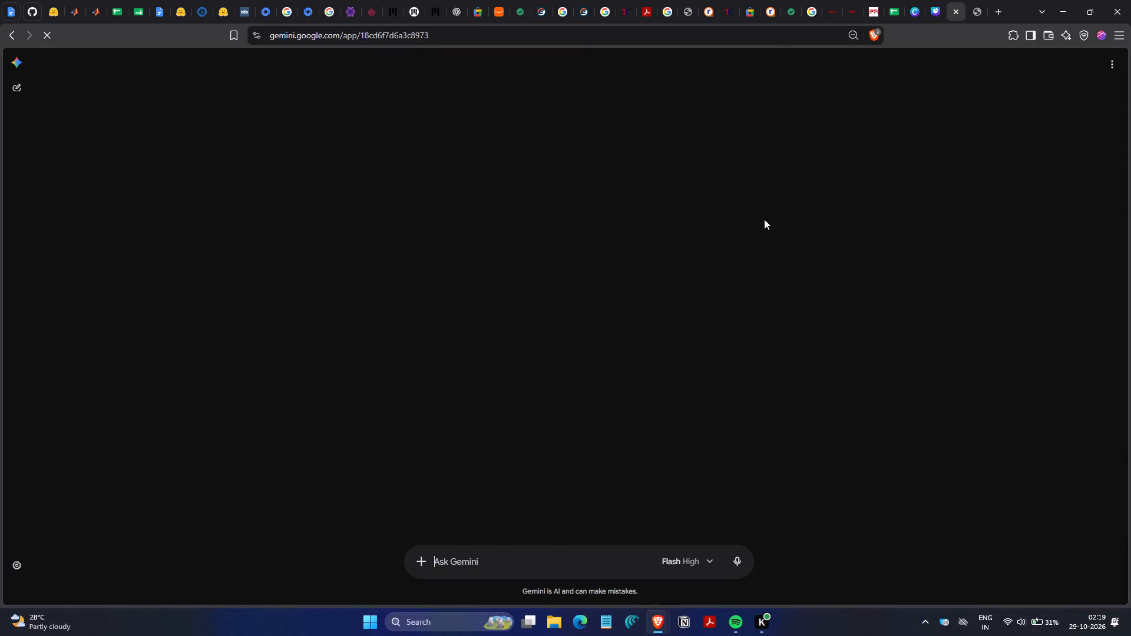
{"action": "key", "text": "ctrl+shift+Tab"}
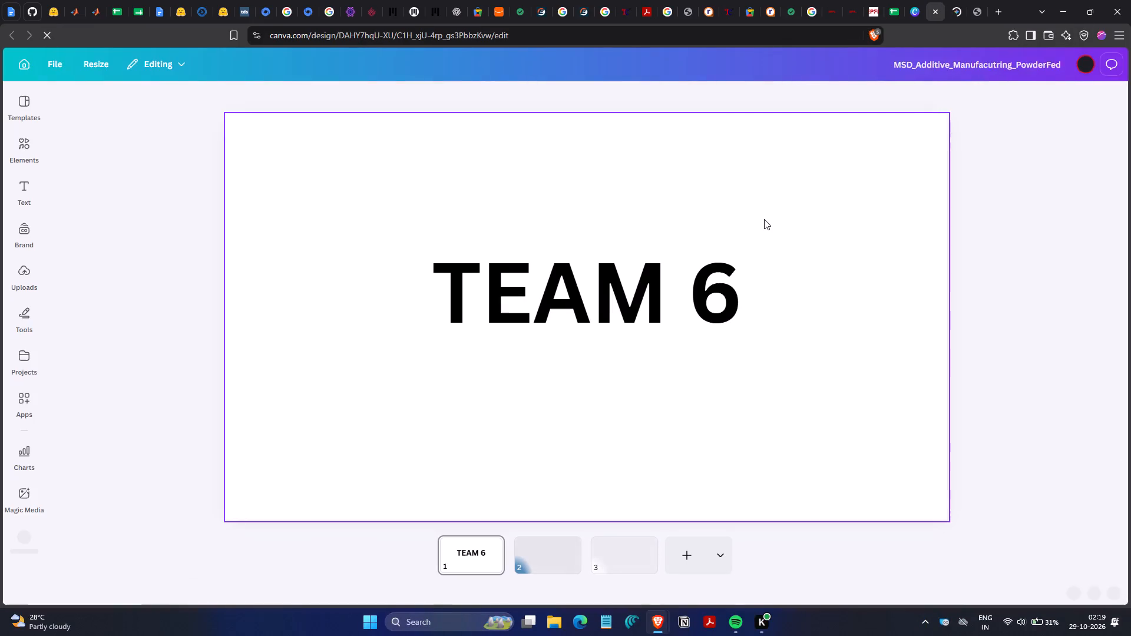
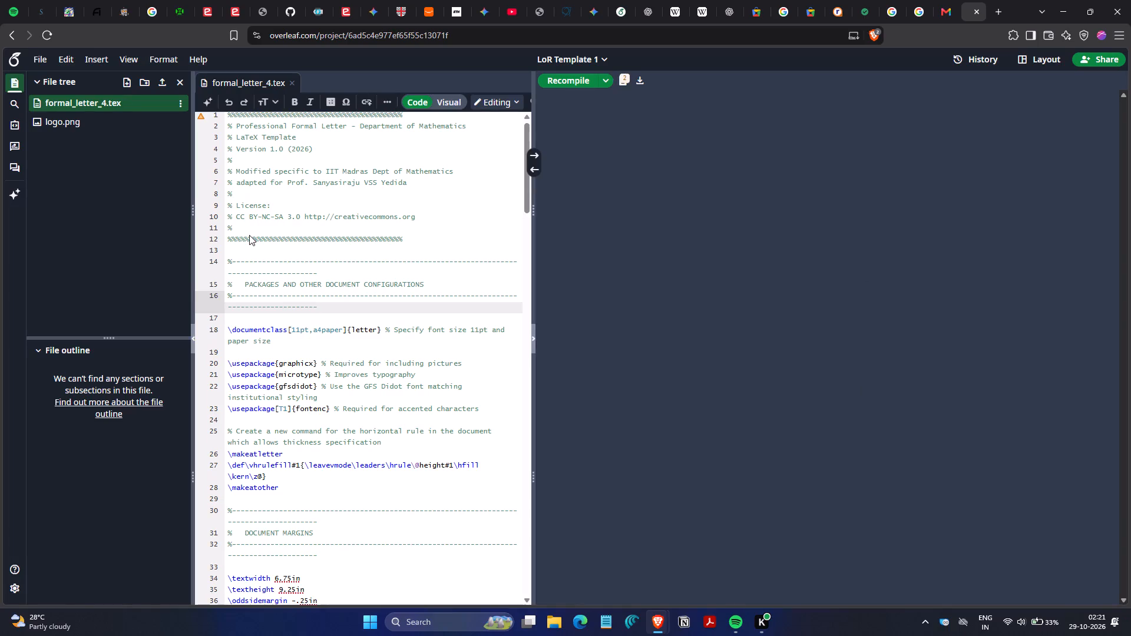
Compile formal_letter_4.tex in the LoR Template 1 project to generate the letter's PDF preview.
{"action": "key", "text": "ctrl+s"}
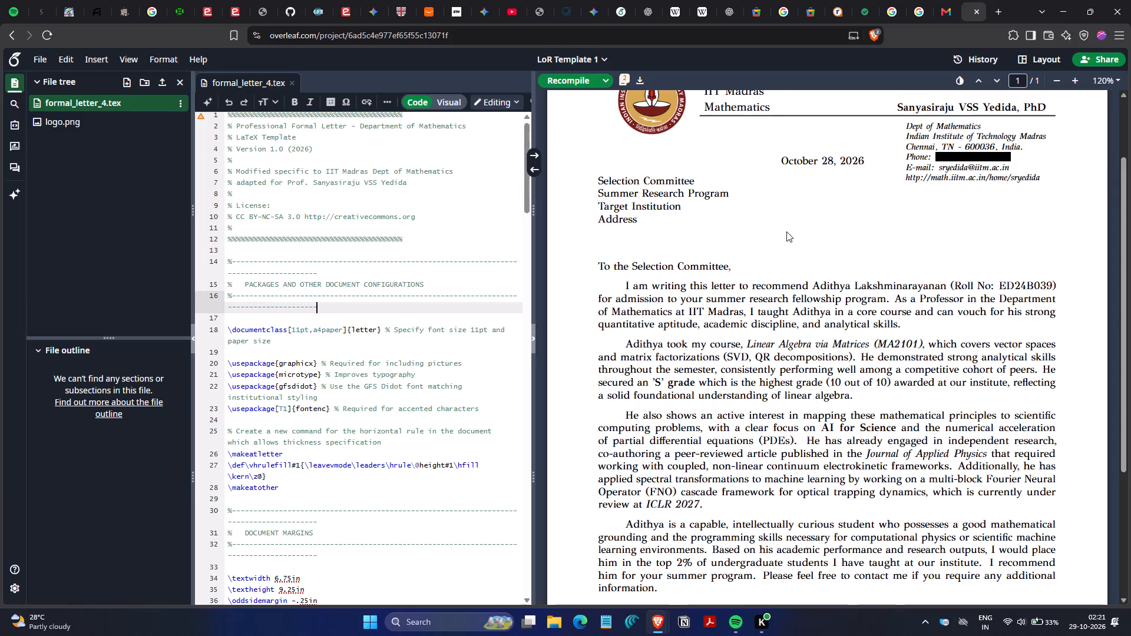
Read through the compiled recommendation letter in the LoR Template 1 project, down to the signature.
{"action": "scroll", "coordinate": [786, 231], "scroll_direction": "down", "scroll_amount": 1}
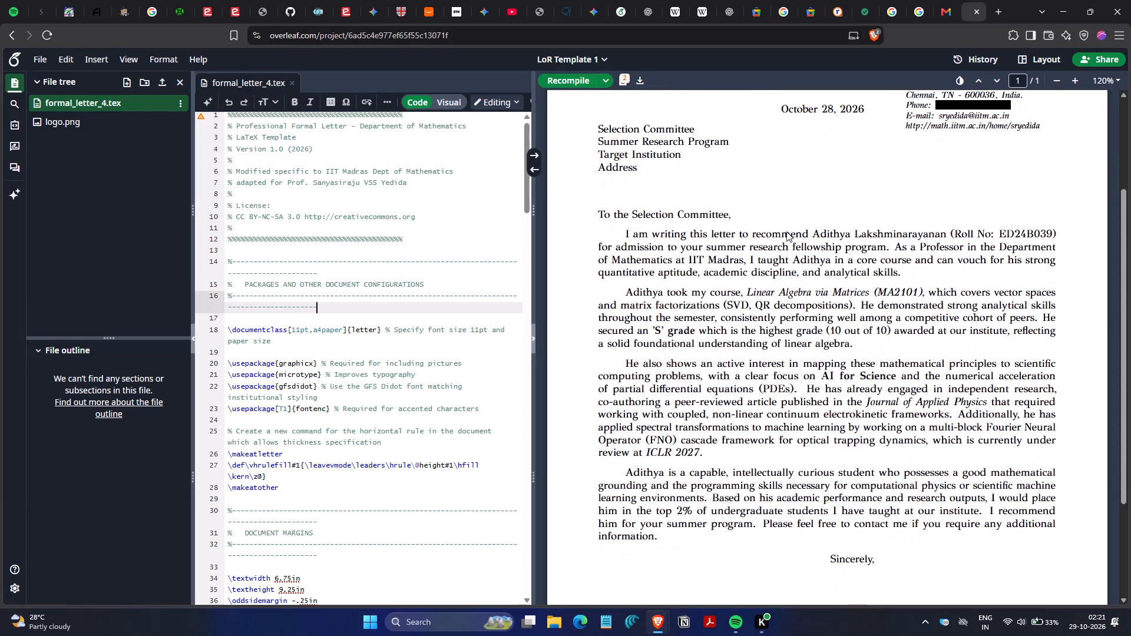
{"action": "scroll", "coordinate": [786, 231], "scroll_direction": "down", "scroll_amount": 4}
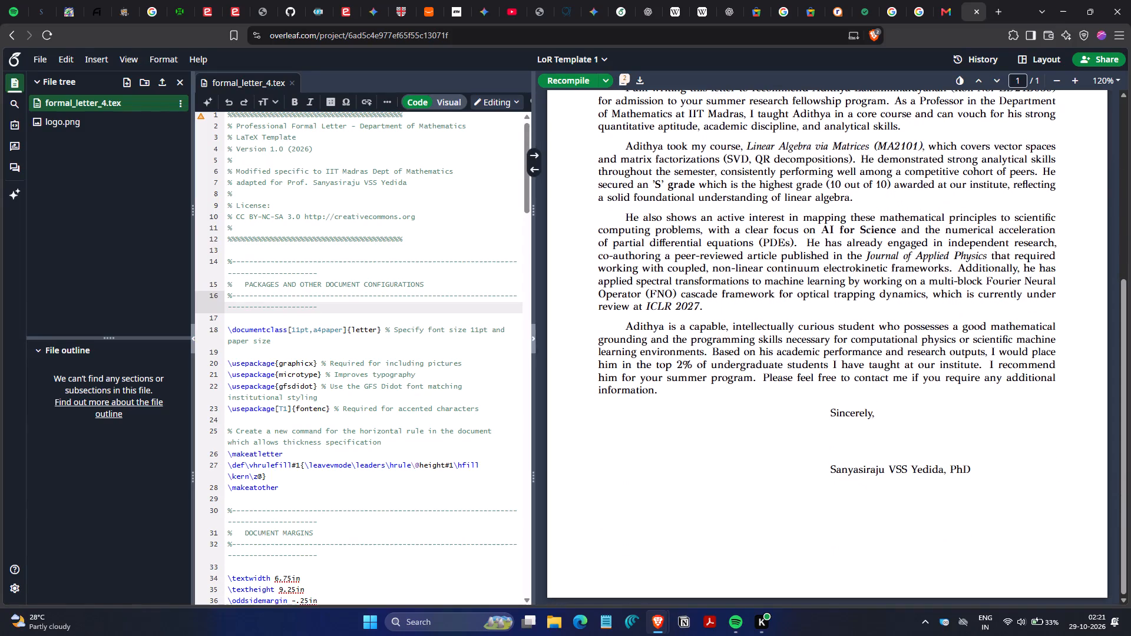
{"action": "scroll", "coordinate": [786, 231], "scroll_direction": "up", "scroll_amount": 3}
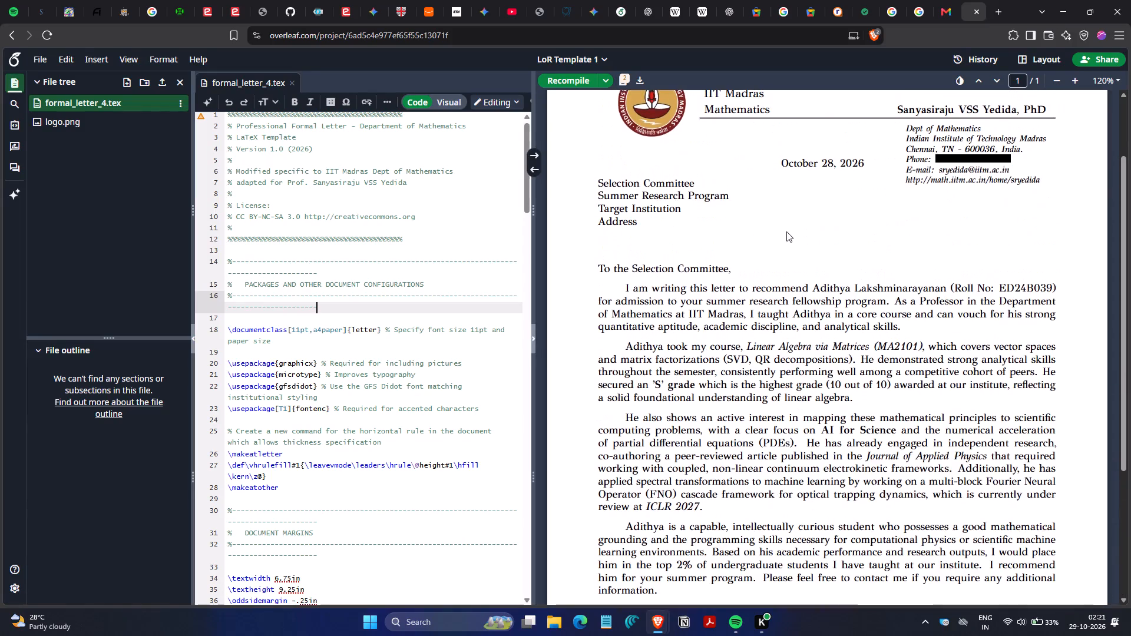
{"action": "scroll", "coordinate": [786, 231], "scroll_direction": "up", "scroll_amount": 1}
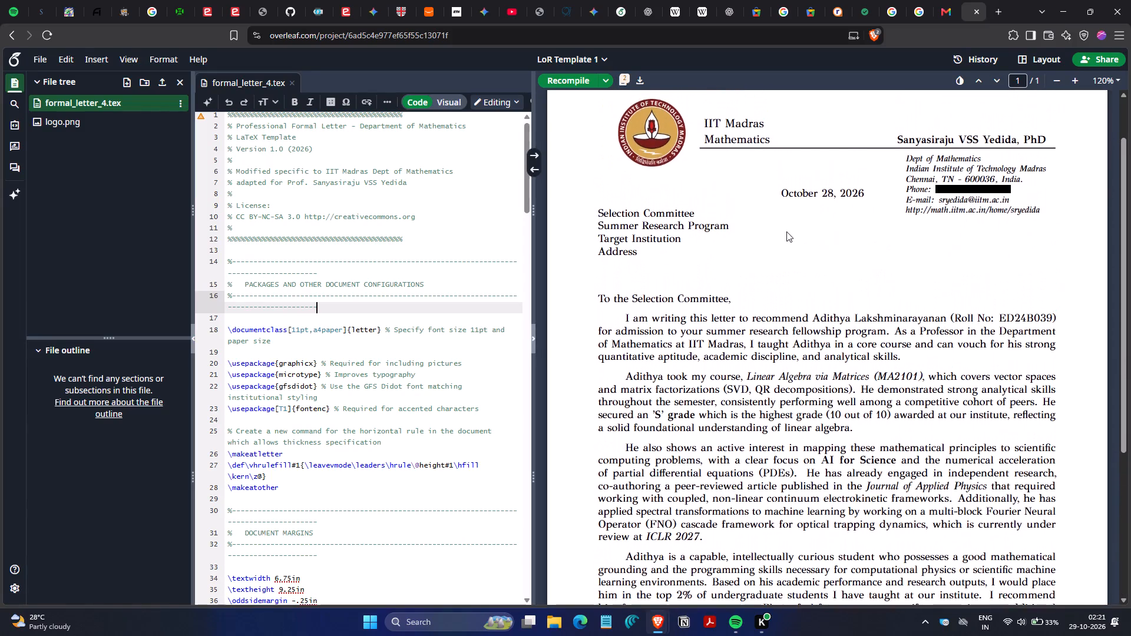
{"action": "scroll", "coordinate": [786, 231], "scroll_direction": "down", "scroll_amount": 1}
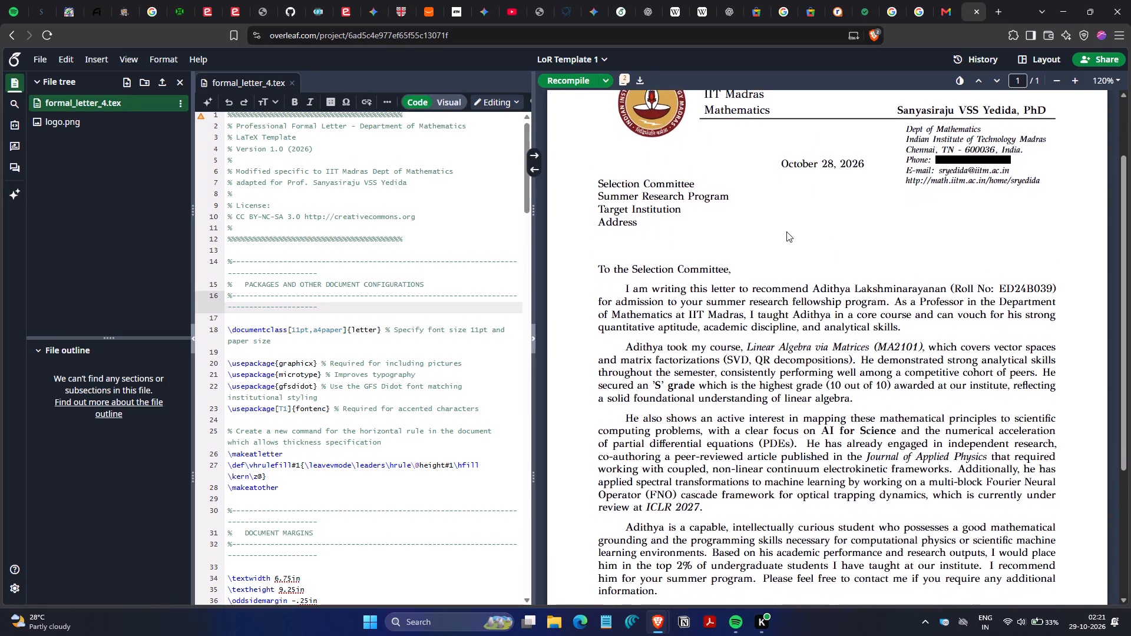
{"action": "scroll", "coordinate": [786, 231], "scroll_direction": "down", "scroll_amount": 1}
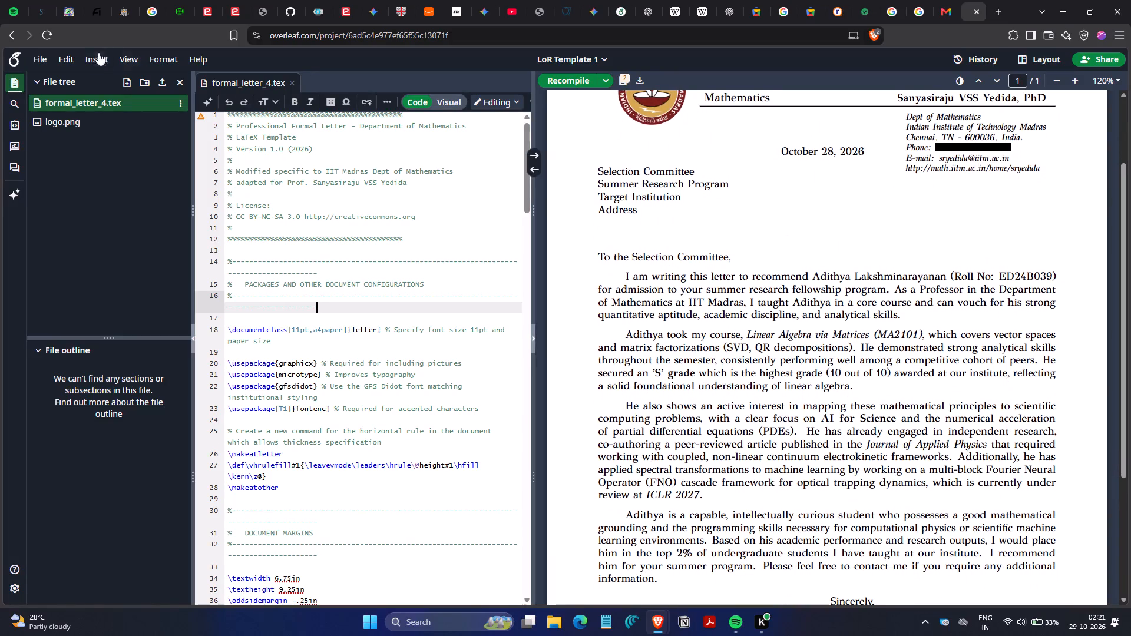
Compare the 28th October 9:04 am and 19th October 1:40 pm edits in LoR Template 1's version history, then return to the editor.
{"action": "left_click", "coordinate": [39, 57]}
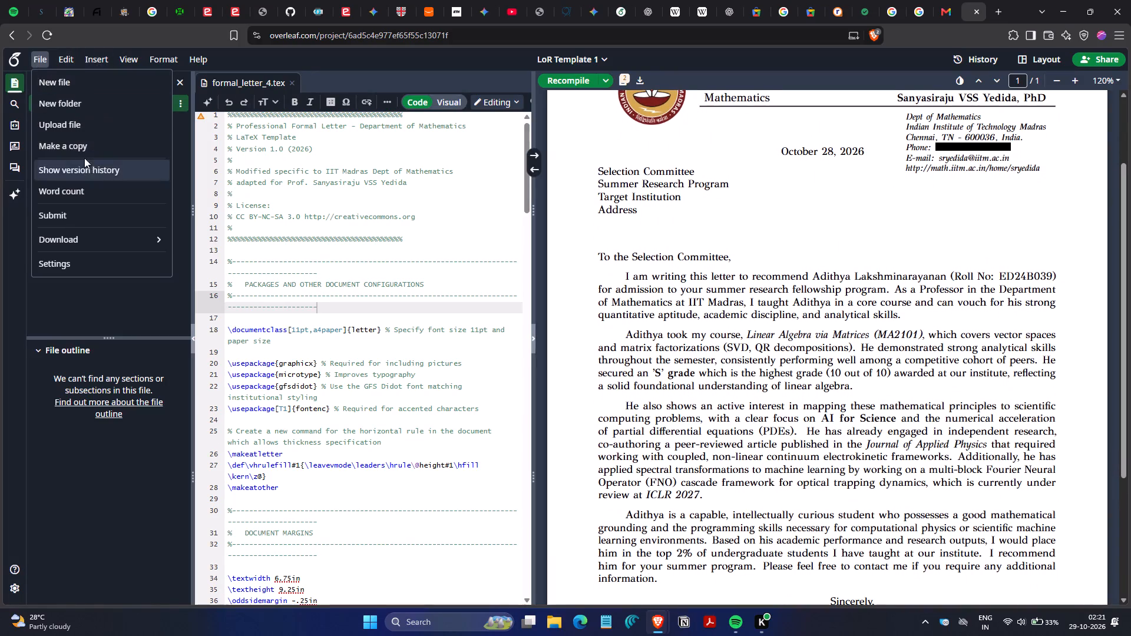
{"action": "left_click", "coordinate": [90, 168]}
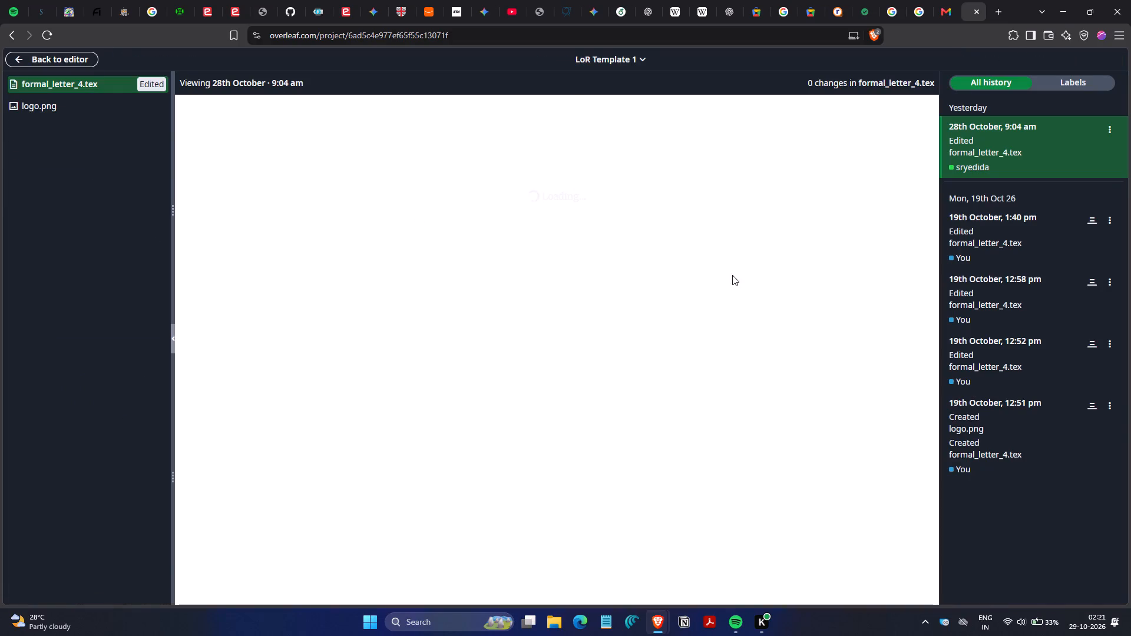
{"action": "left_click", "coordinate": [982, 234]}
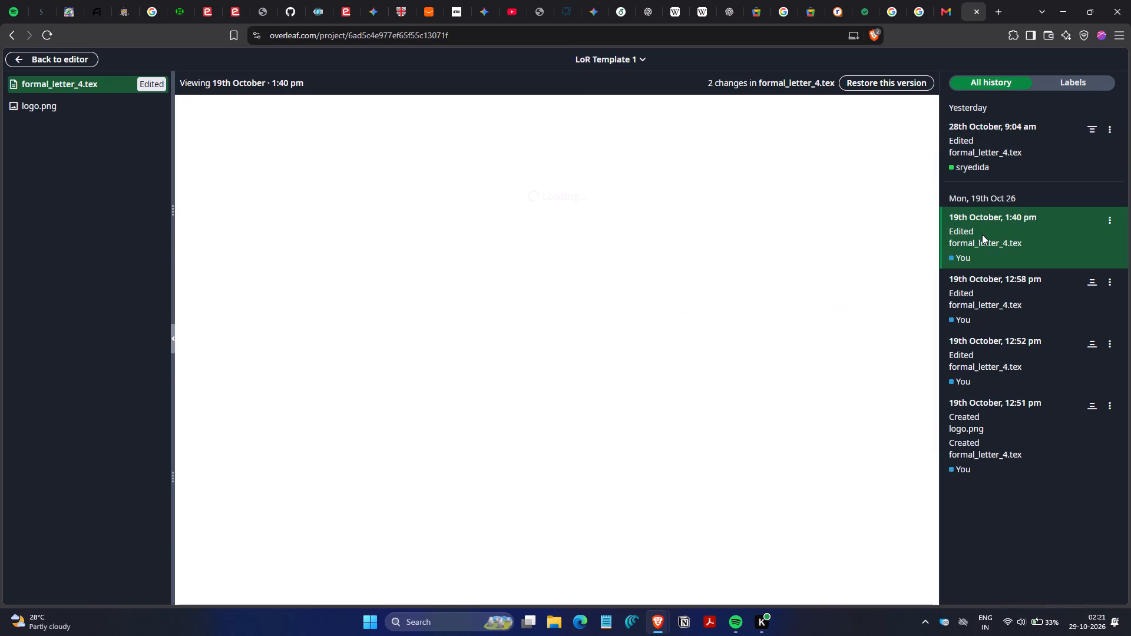
{"action": "left_click", "coordinate": [985, 137]}
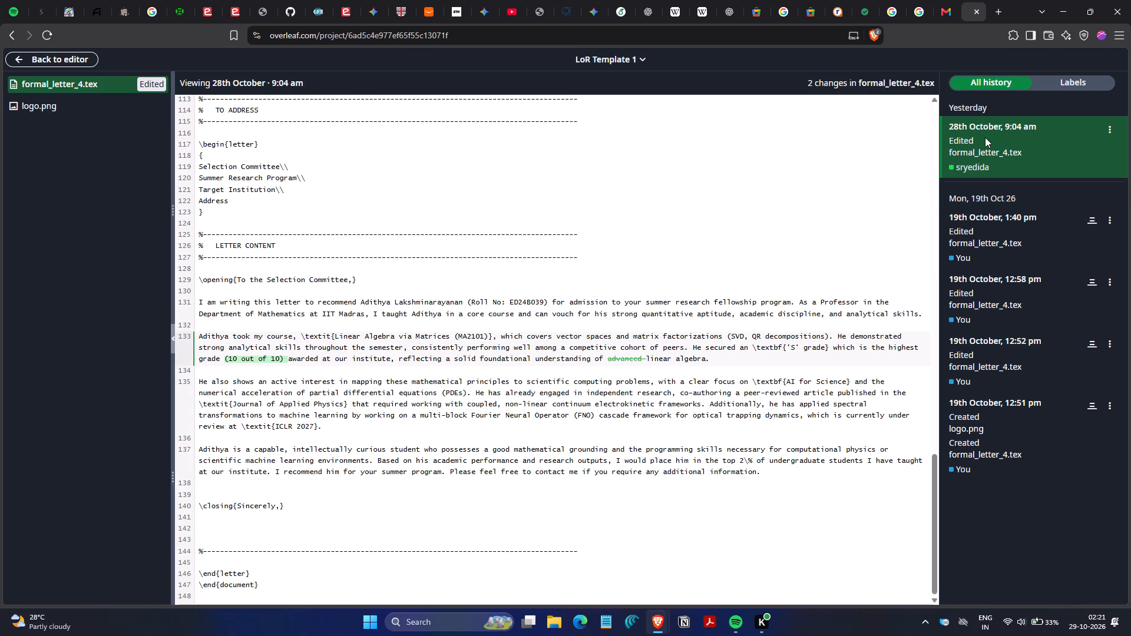
{"action": "left_click", "coordinate": [1001, 213]}
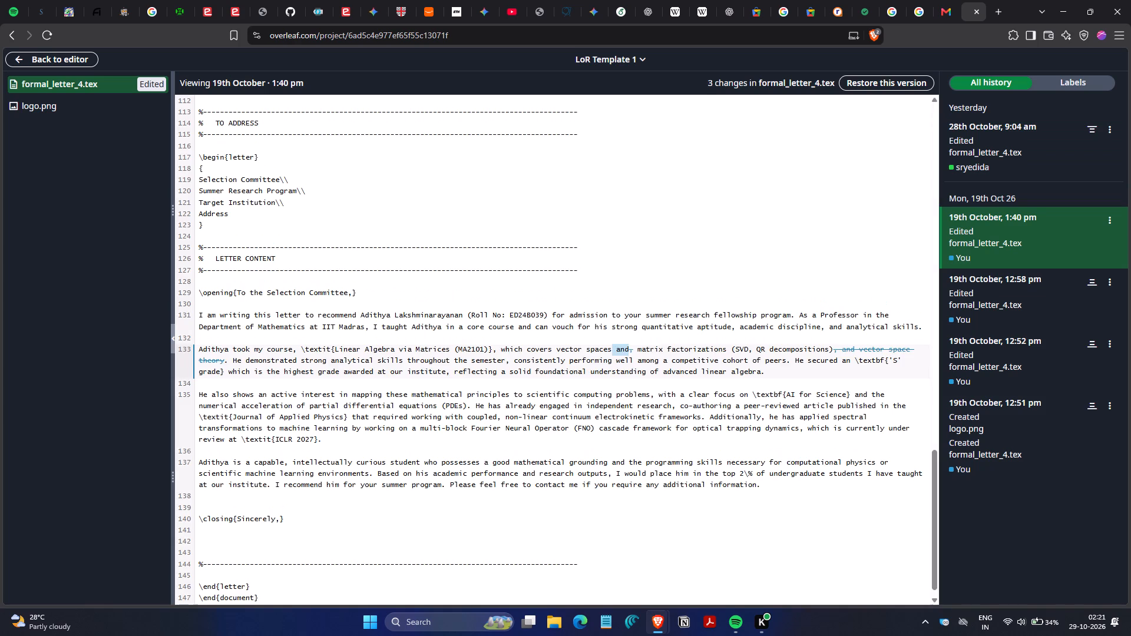
{"action": "left_click", "coordinate": [1020, 150]}
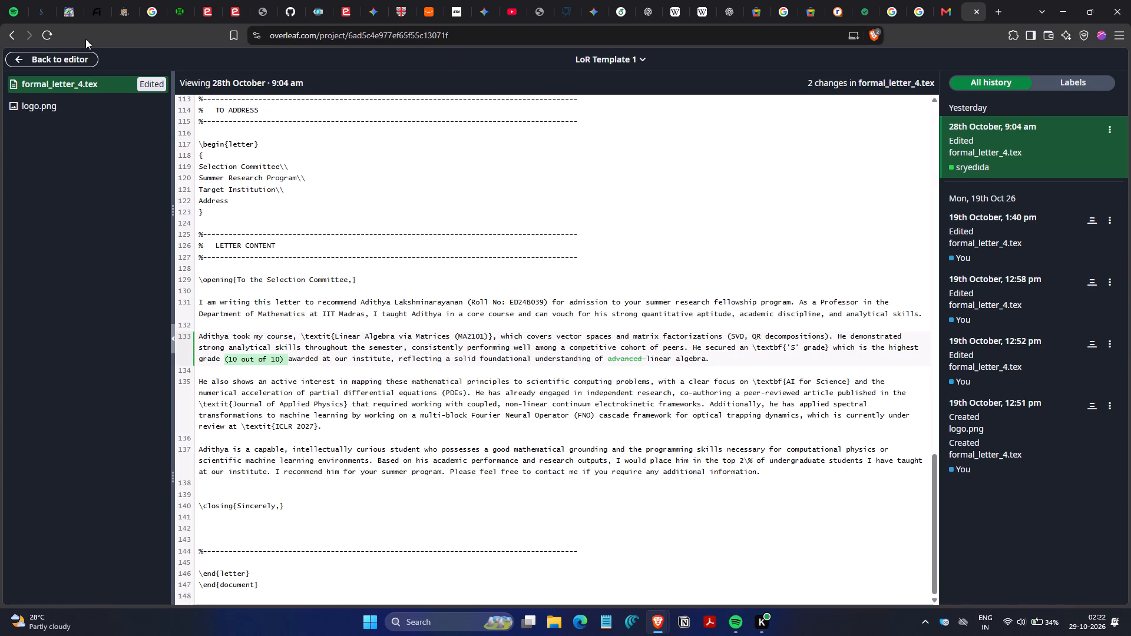
{"action": "left_click", "coordinate": [43, 54]}
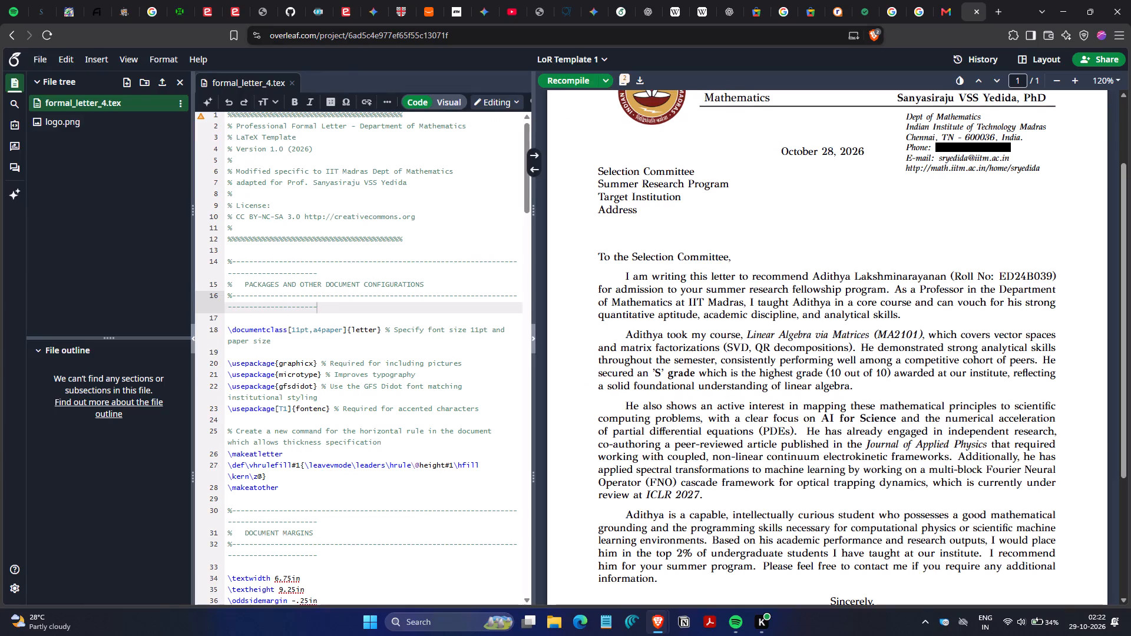
Open the LoR Template project from the project list and examine its compiled letter from the letterhead down.
{"action": "left_click", "coordinate": [18, 61]}
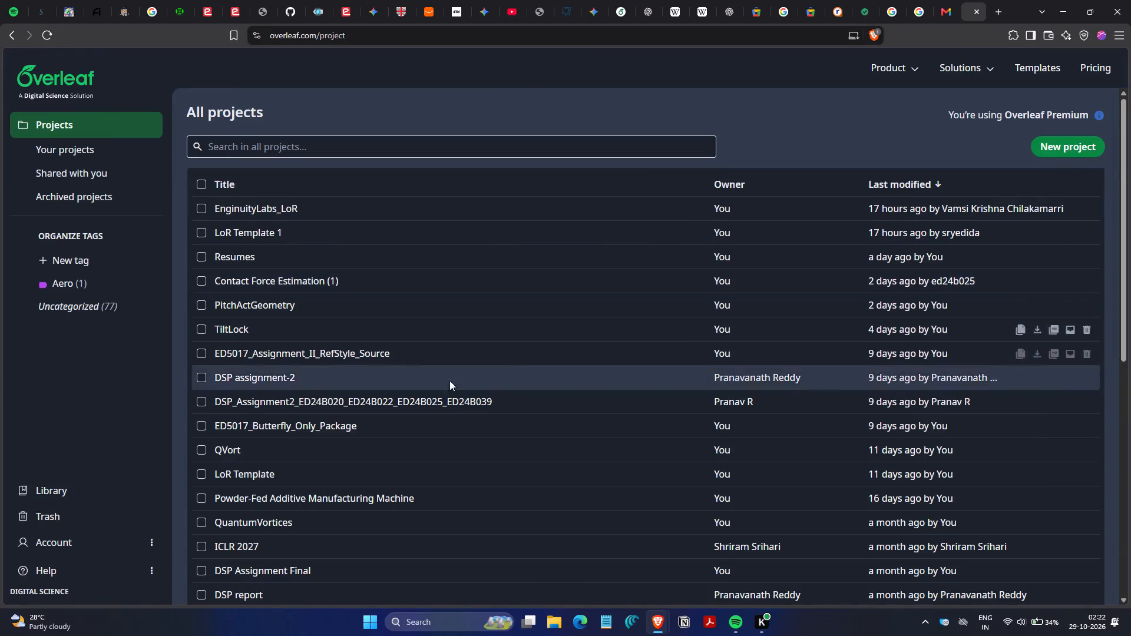
{"action": "left_click", "coordinate": [248, 478]}
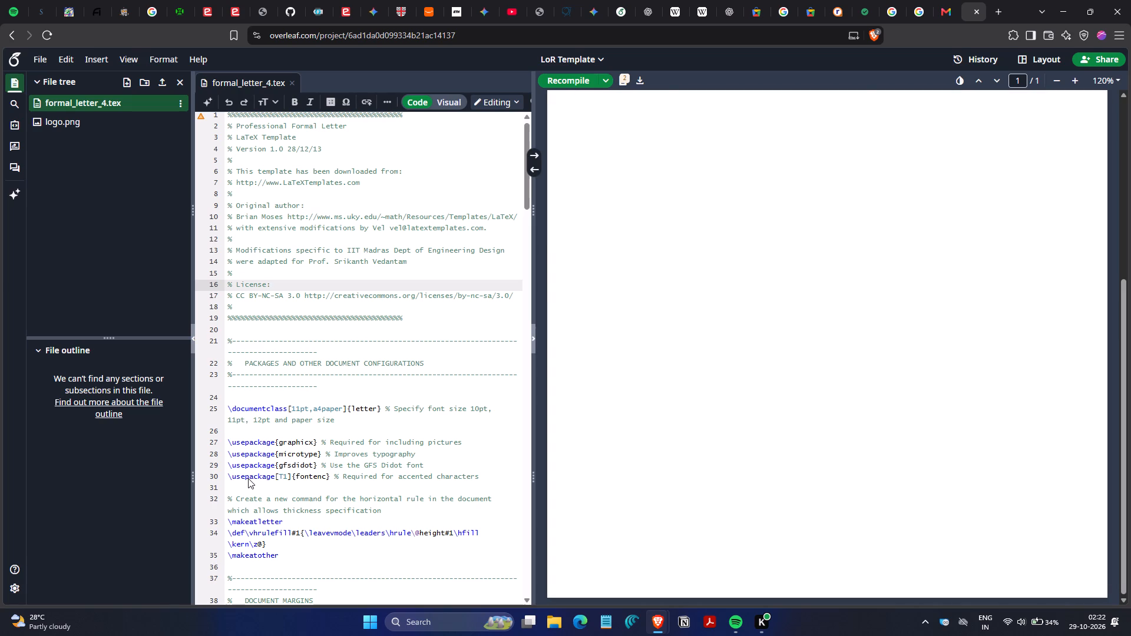
{"action": "scroll", "coordinate": [601, 399], "scroll_direction": "left", "scroll_amount": 2}
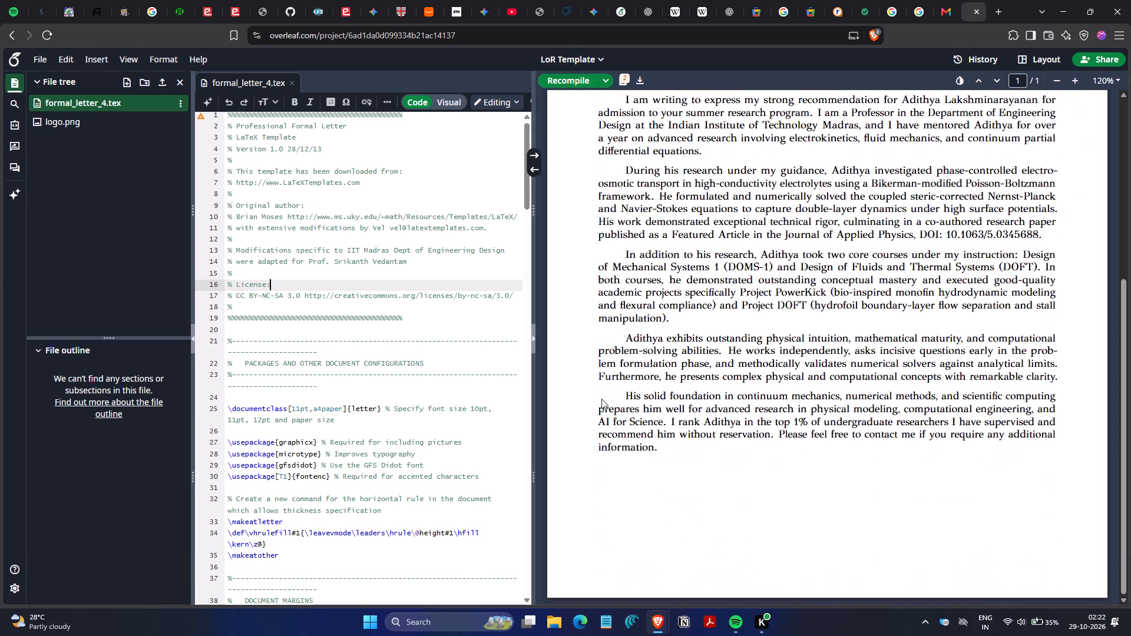
{"action": "scroll", "coordinate": [601, 399], "scroll_direction": "up", "scroll_amount": 3}
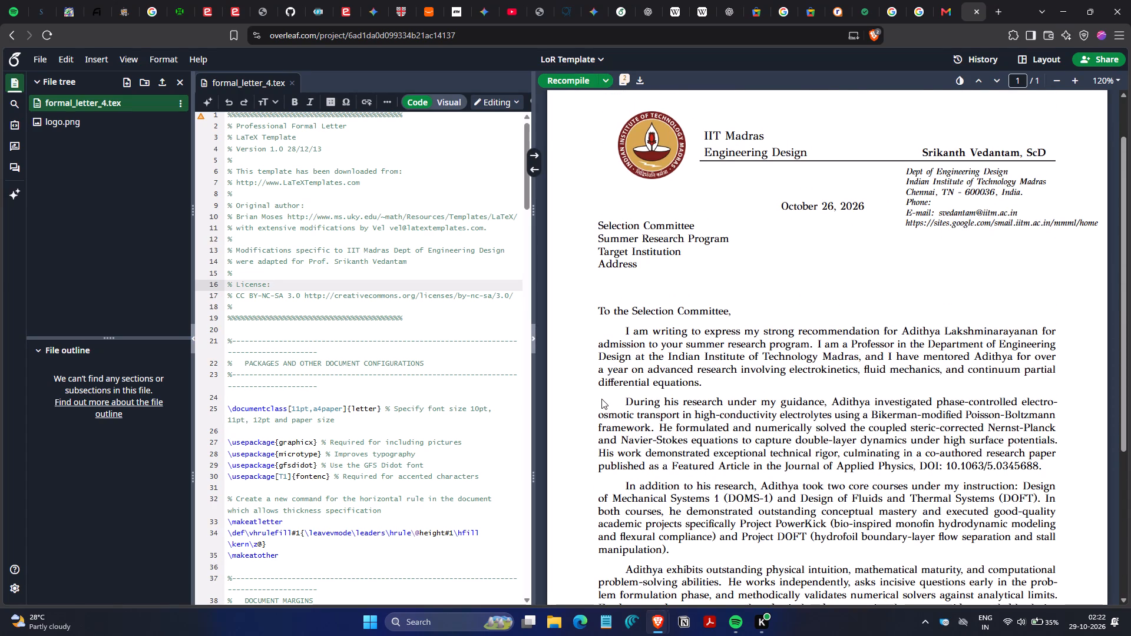
Go back to the project list, open the EnginuityLabs_LoR project and look over its compiled letter.
{"action": "key", "text": "alt+Left"}
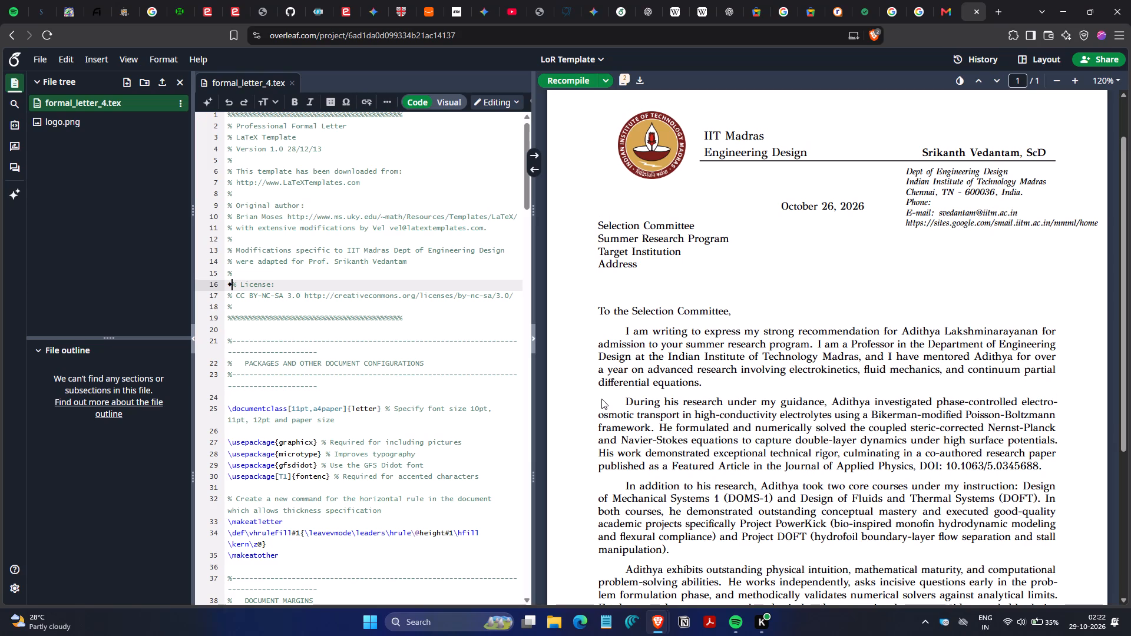
{"action": "left_click", "coordinate": [12, 31]}
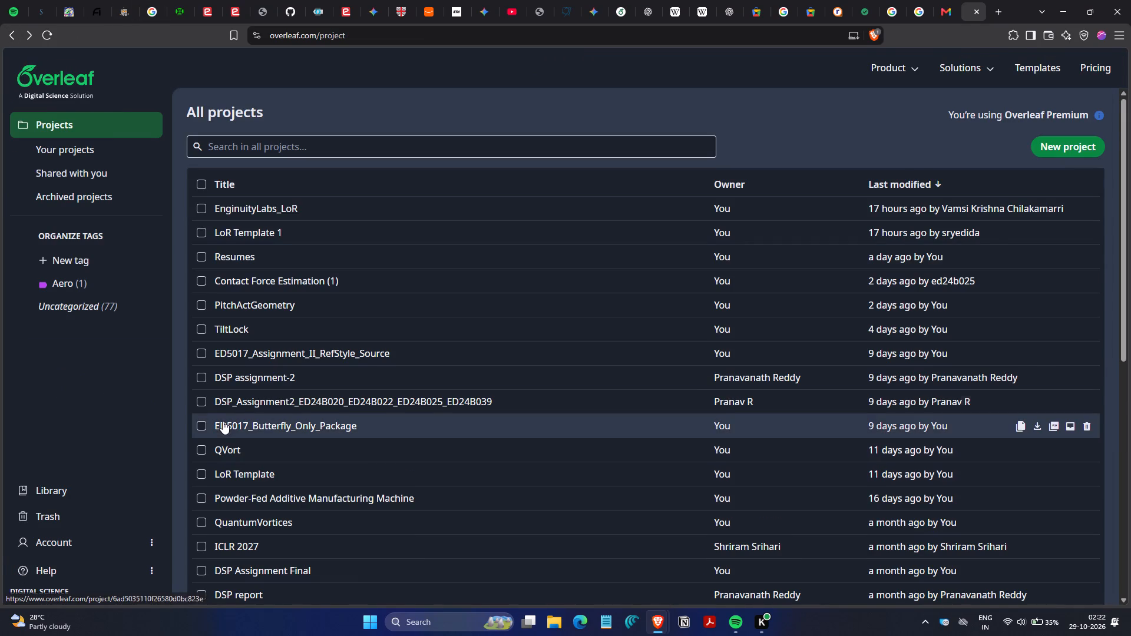
{"action": "left_click", "coordinate": [267, 212]}
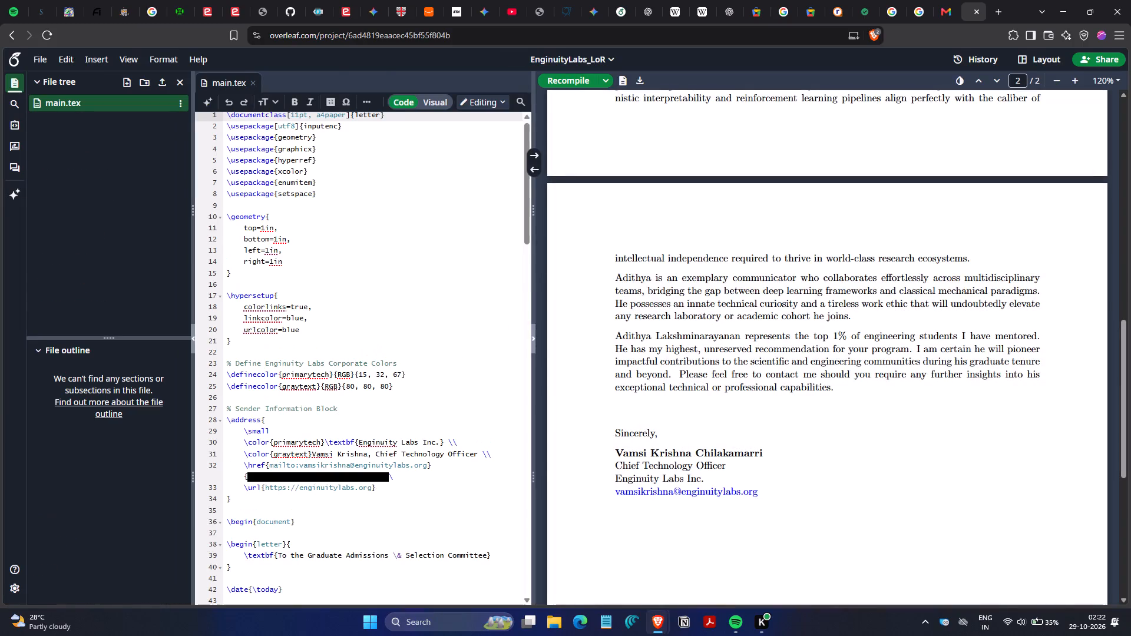
{"action": "scroll", "coordinate": [847, 290], "scroll_direction": "up", "scroll_amount": 6}
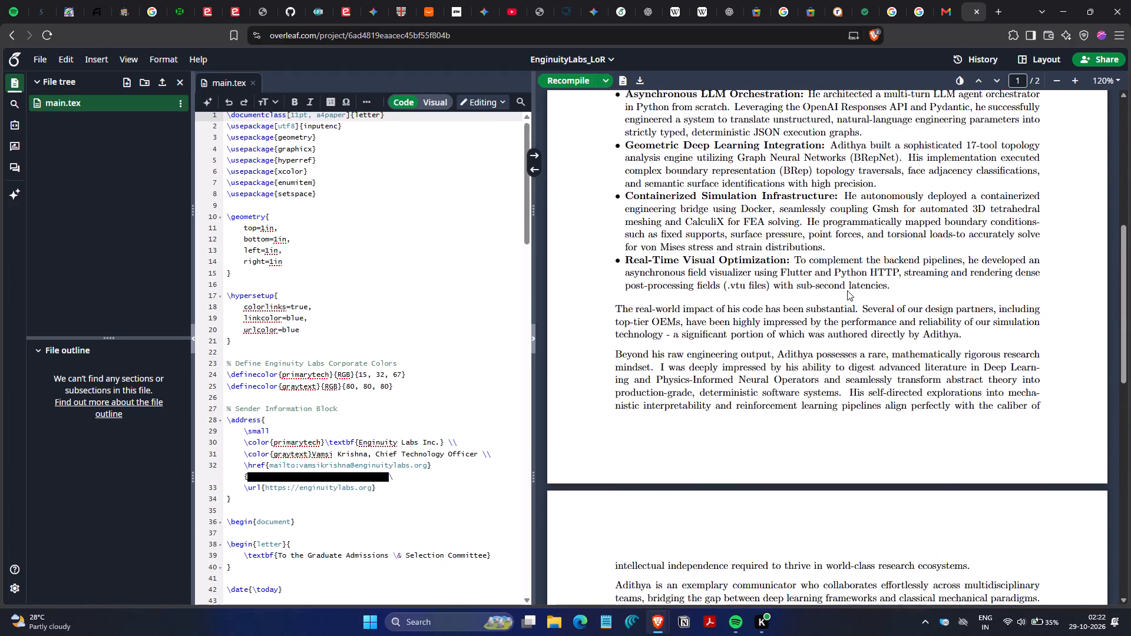
Review the 28th October edits from 9:15, 9:20, 9:28 and 9:33 am in EnginuityLabs_LoR's version history, then return to the editor.
{"action": "left_click", "coordinate": [41, 57]}
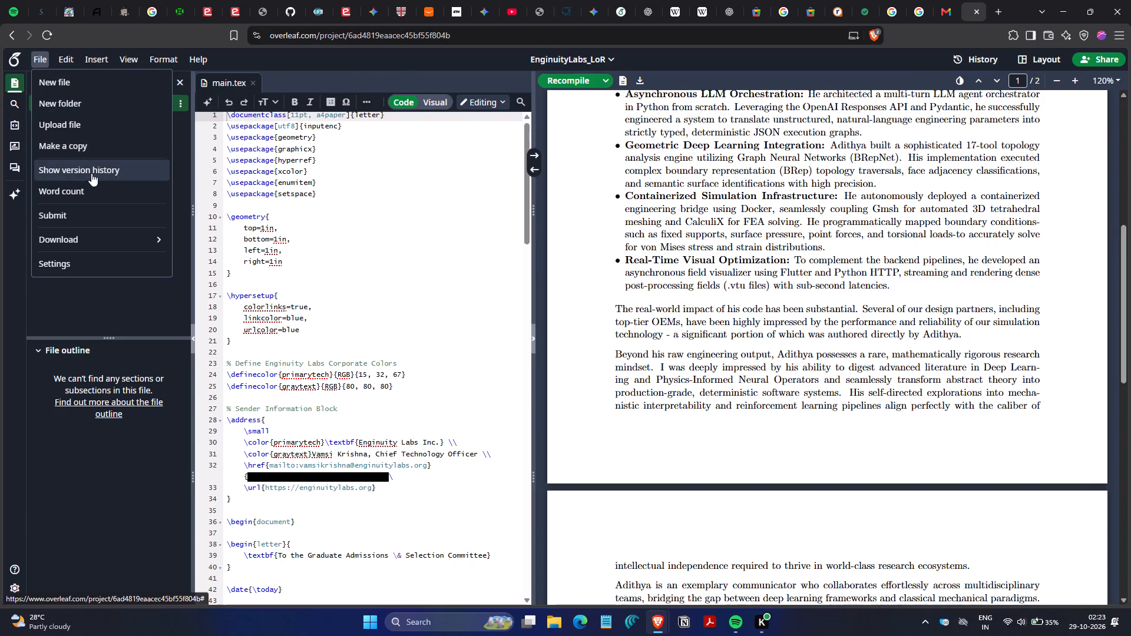
{"action": "left_click", "coordinate": [91, 173]}
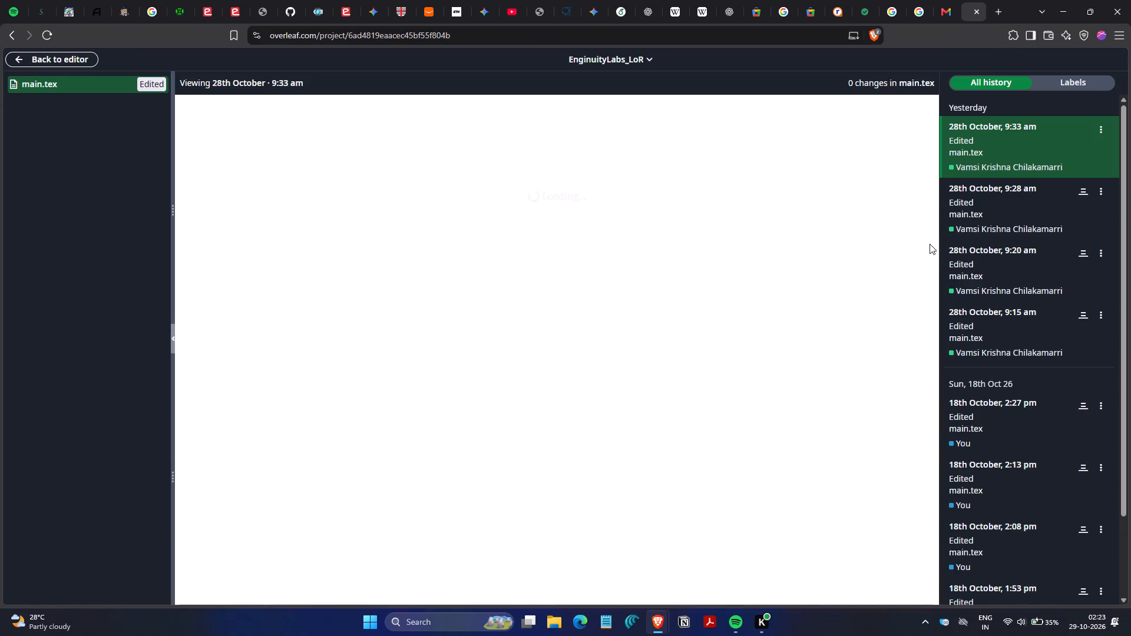
{"action": "left_click", "coordinate": [993, 346]}
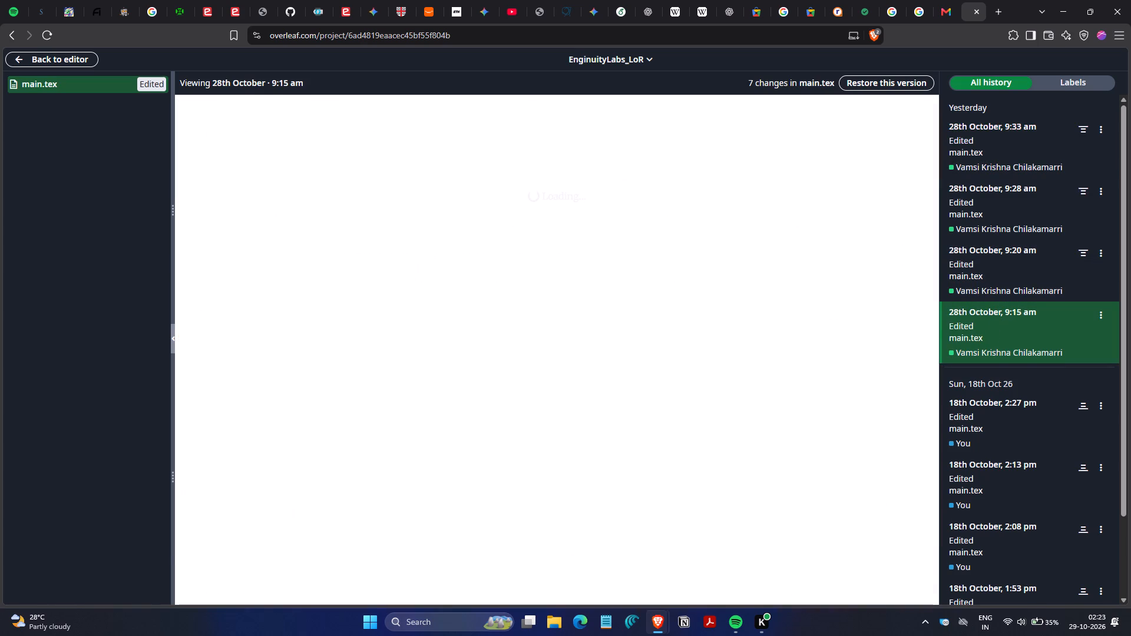
{"action": "left_click", "coordinate": [985, 271]}
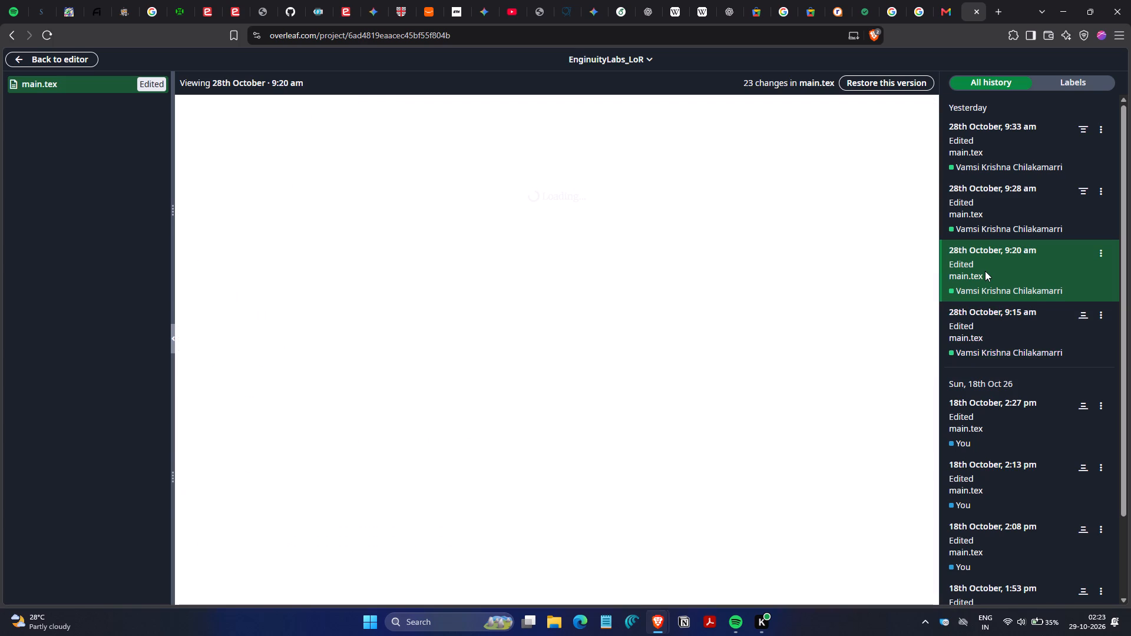
{"action": "left_click", "coordinate": [998, 213]}
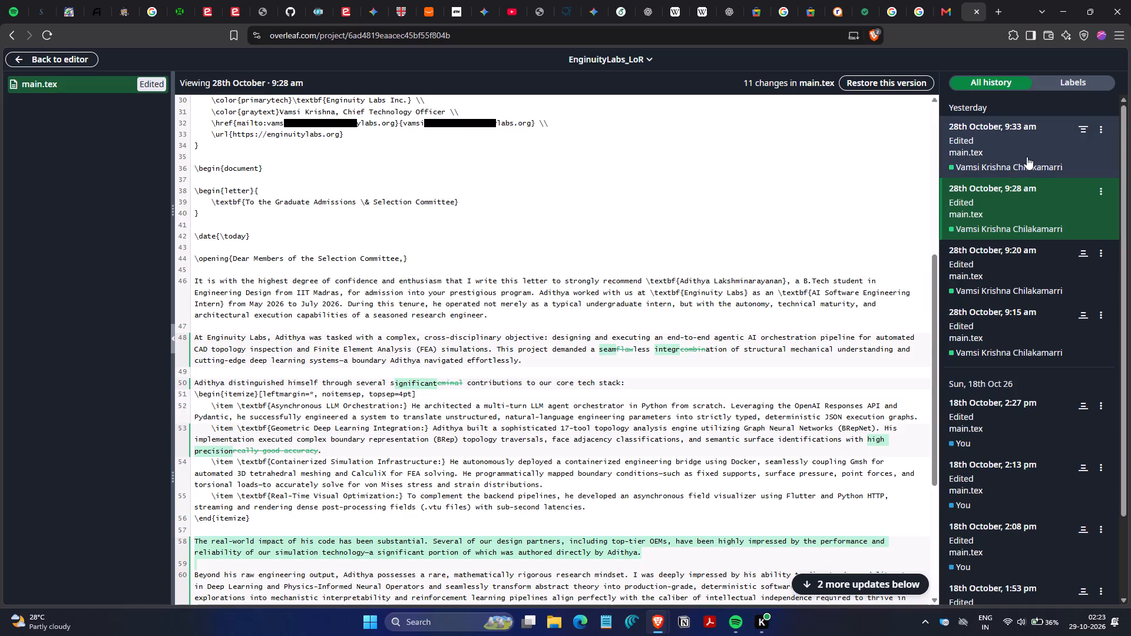
{"action": "left_click", "coordinate": [1022, 135]}
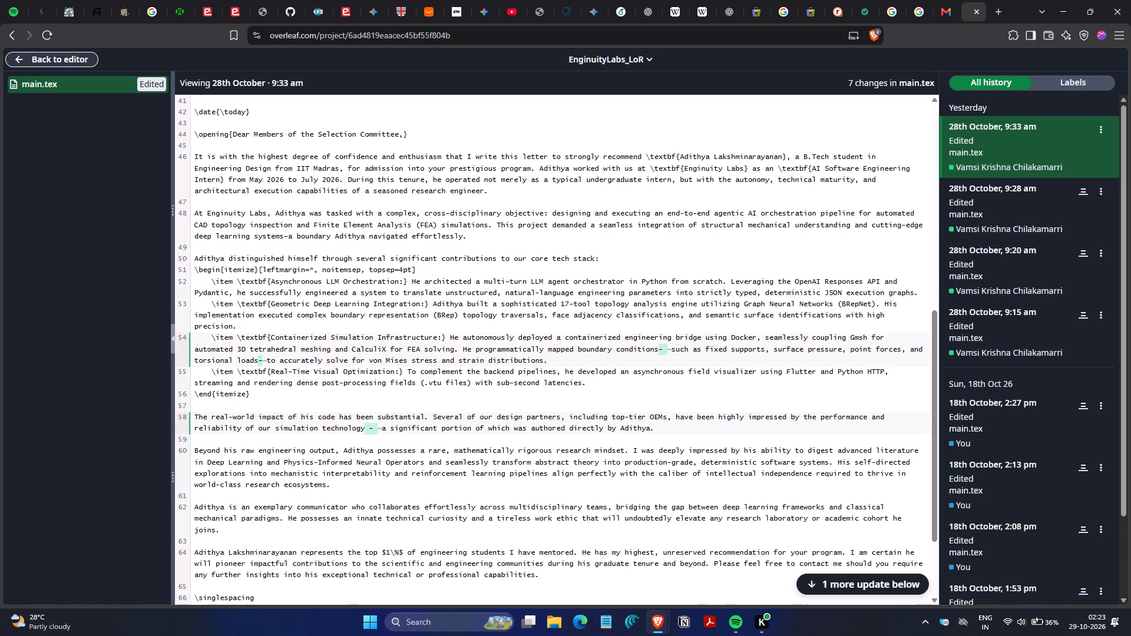
{"action": "scroll", "coordinate": [603, 499], "scroll_direction": "down", "scroll_amount": 4}
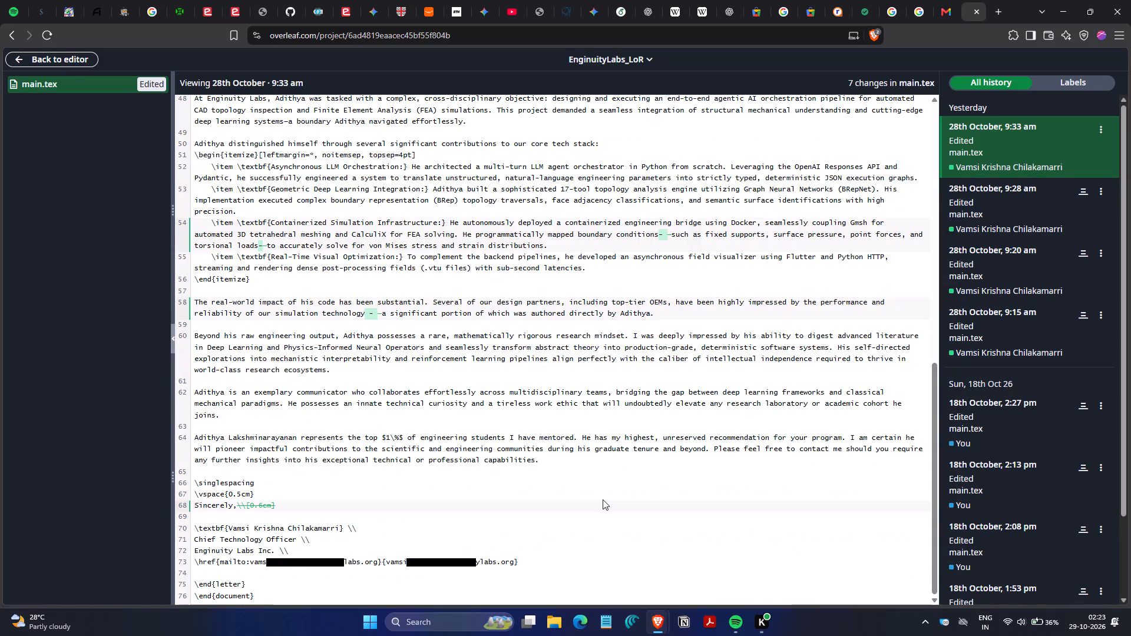
{"action": "left_click", "coordinate": [27, 64]}
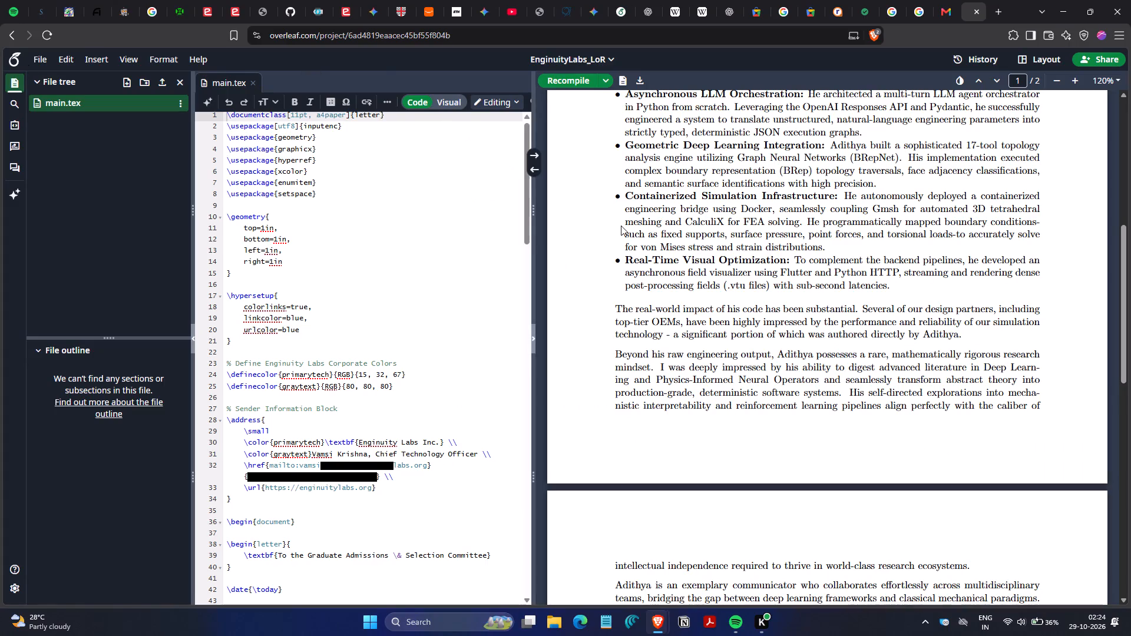
Download the compiled EnginuityLabs_LoR letter as a PDF named EnginuityLabs_LoR_General in the Downloads folder.
{"action": "scroll", "coordinate": [621, 226], "scroll_direction": "up", "scroll_amount": 14}
{"action": "left_click", "coordinate": [647, 78]}
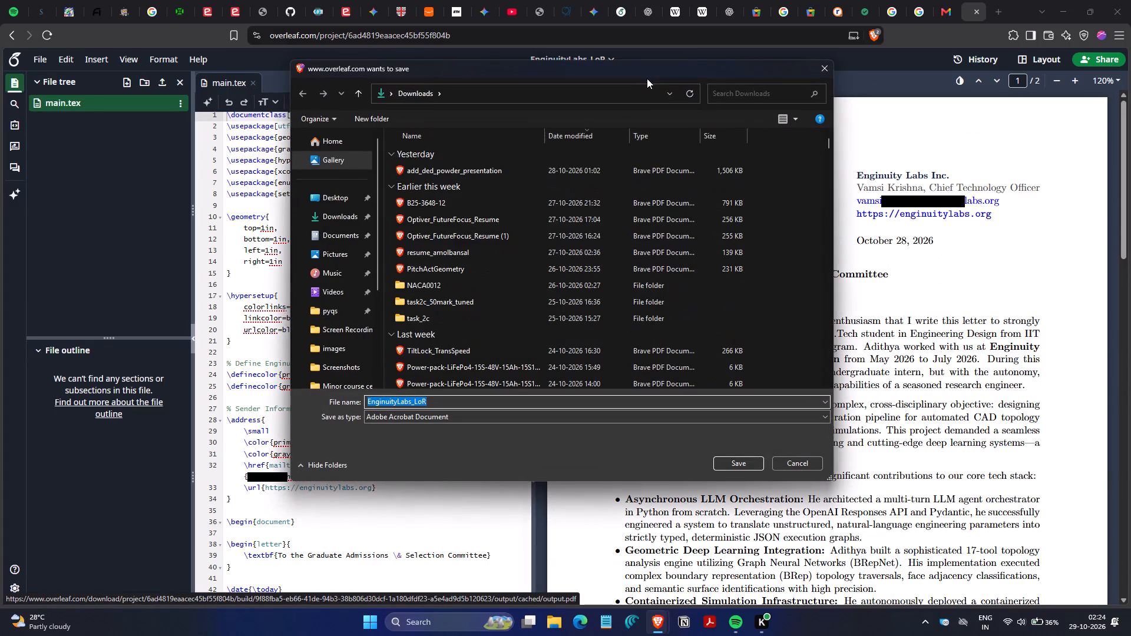
{"action": "key", "text": "Right"}
{"action": "key", "text": "shift+underscore"}
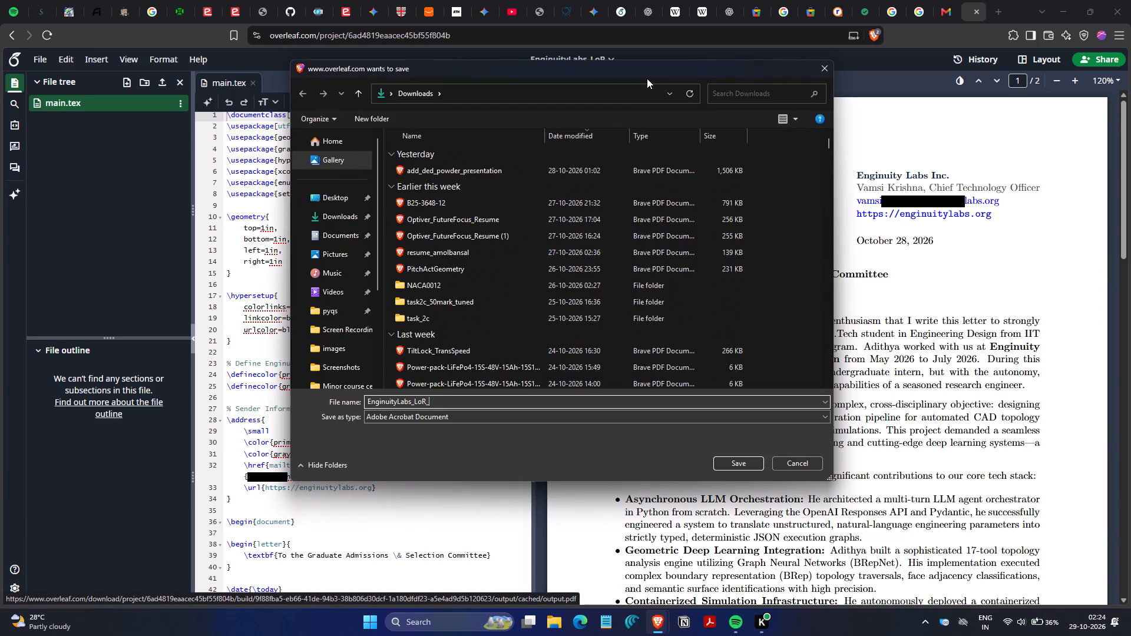
{"action": "type", "text": "Generak"}
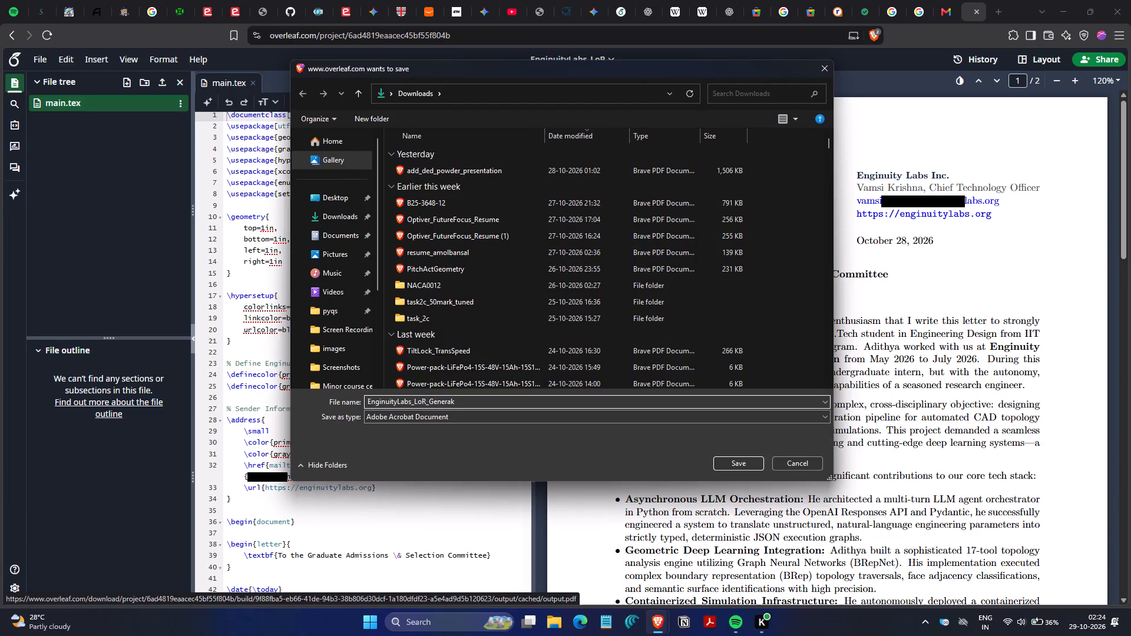
{"action": "key", "text": "BackSpace"}
{"action": "key", "text": "l"}
{"action": "key", "text": "Return"}
Return from the downloaded PDF in Acrobat to the EnginuityLabs_LoR project in the Overleaf window.
{"action": "key", "text": "alt+Tab"}
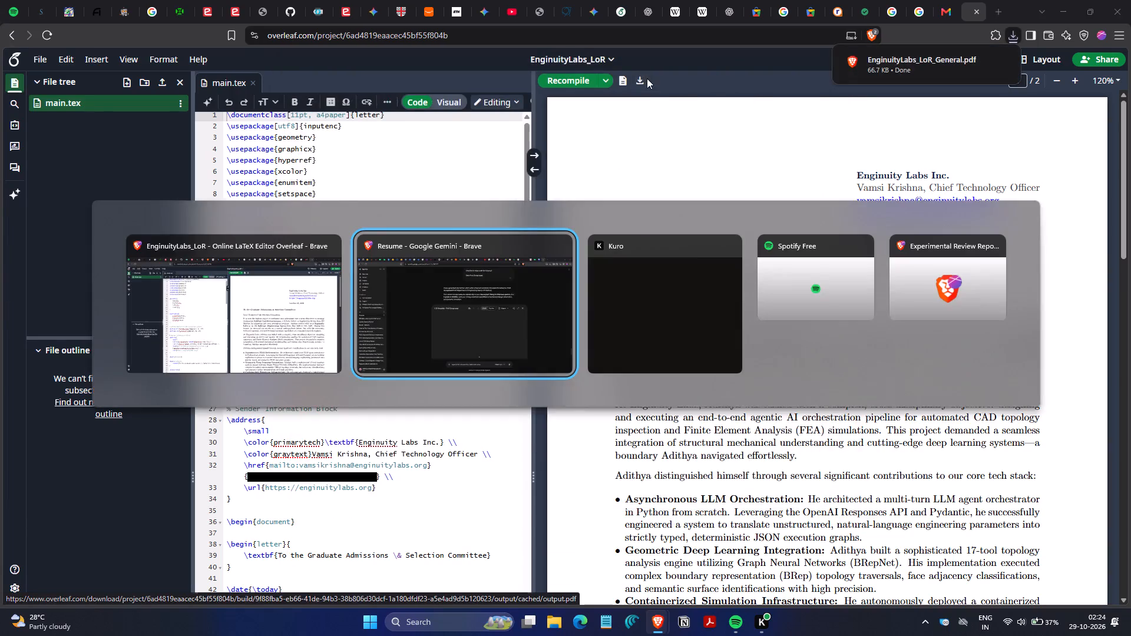
{"action": "key", "text": "alt+Tab"}
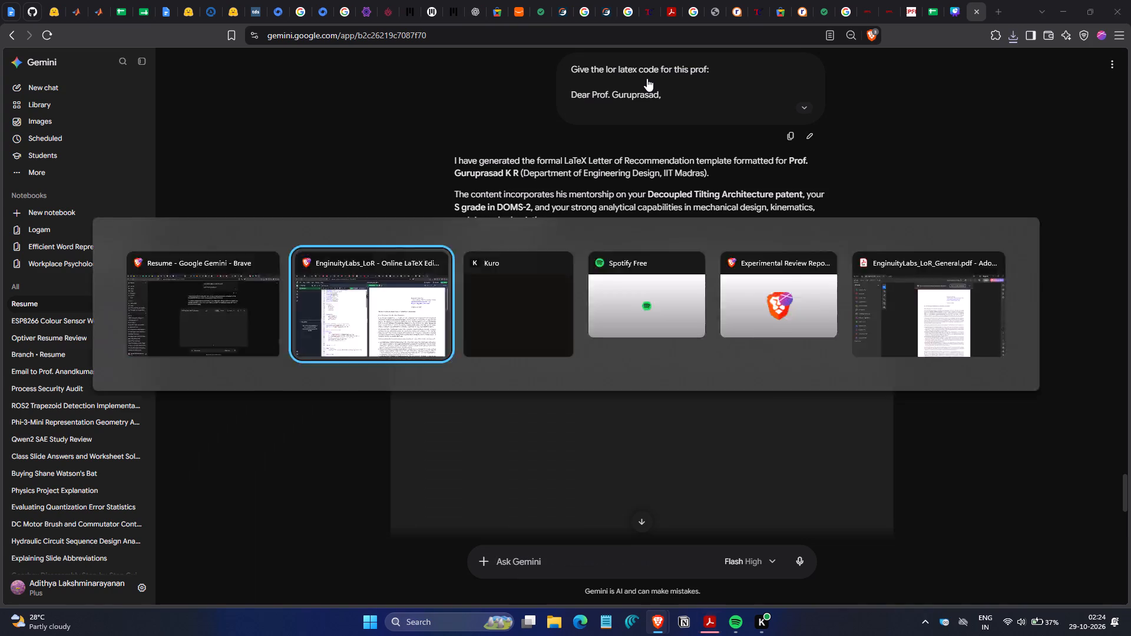
{"action": "key", "text": "alt+Tab"}
{"action": "key", "text": "alt+Tab"}
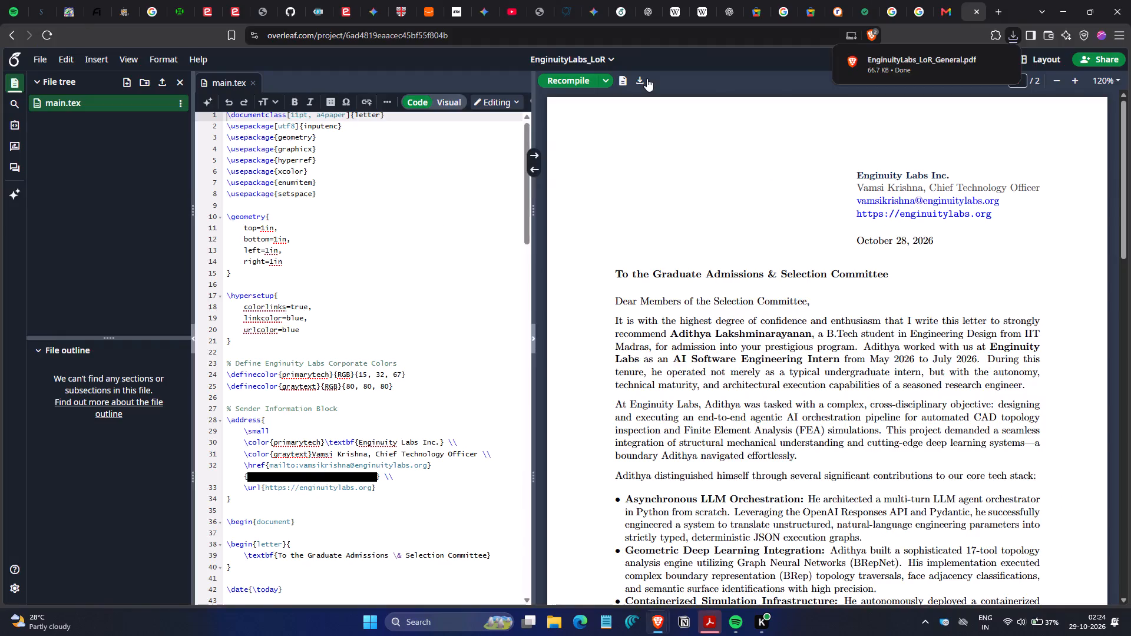
Go back to the Overleaf project list and open the LoR Template 1 project.
{"action": "key", "text": "alt+Tab"}
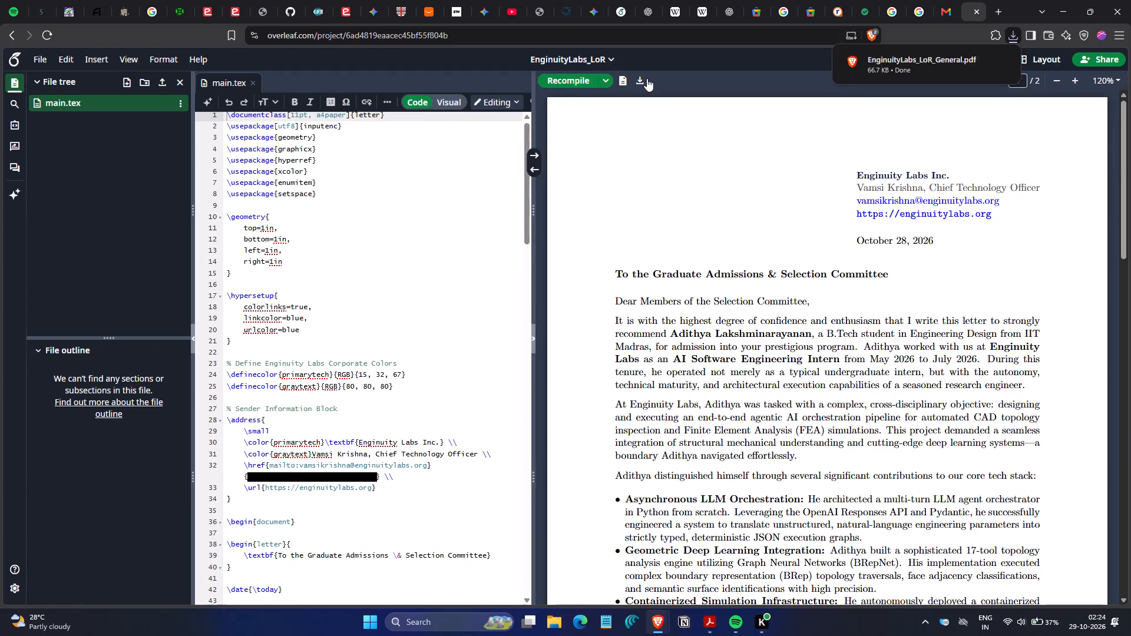
{"action": "left_click", "coordinate": [45, 63]}
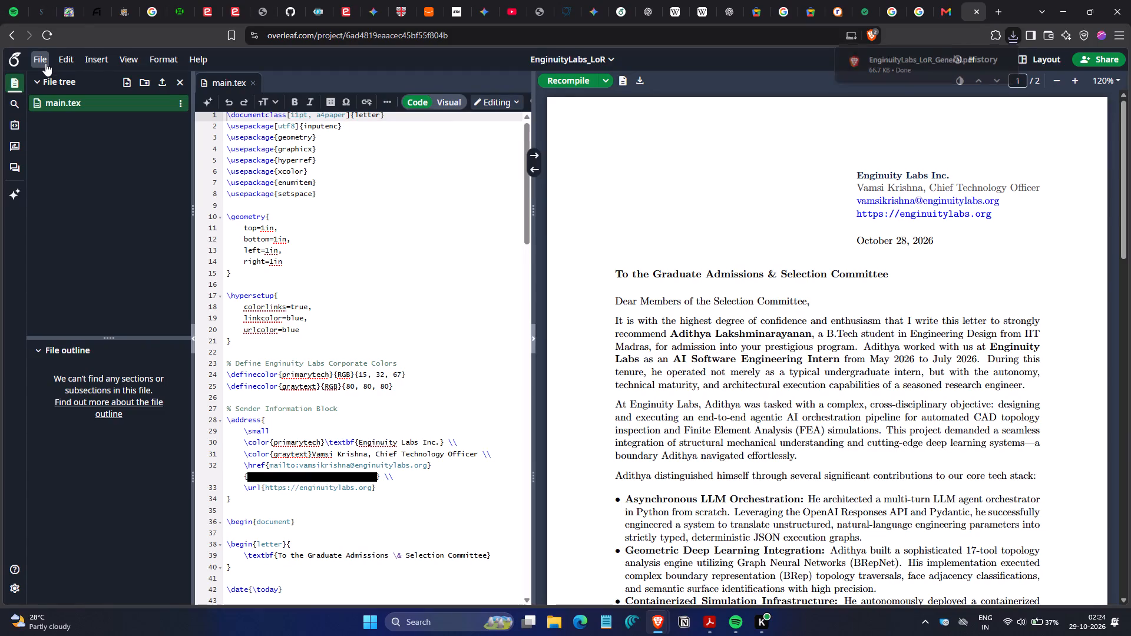
{"action": "left_click", "coordinate": [16, 64]}
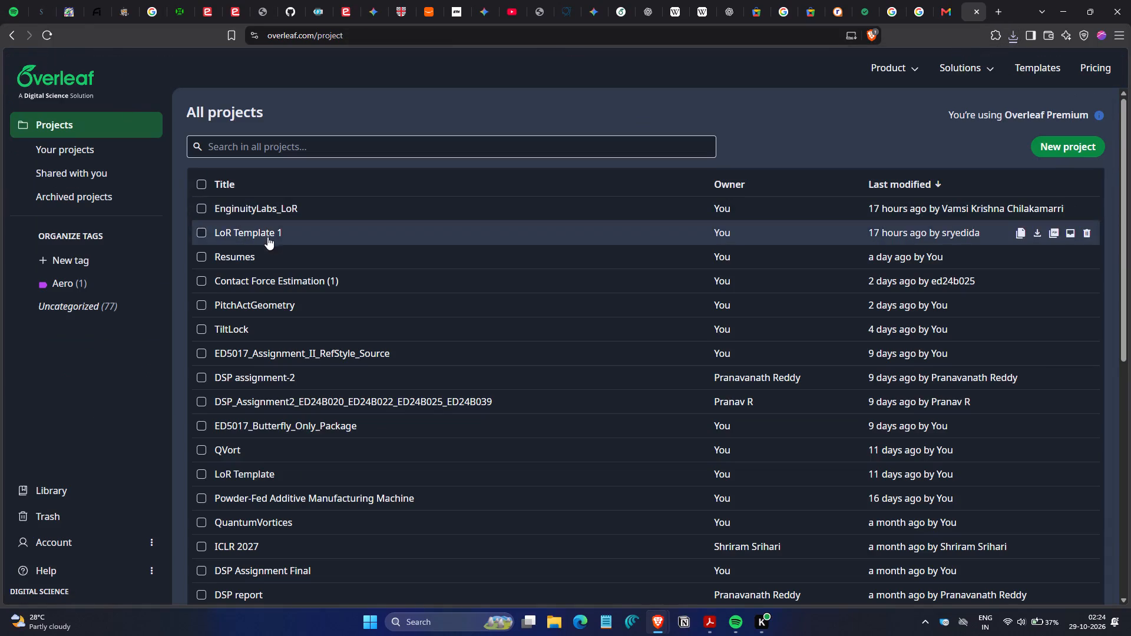
{"action": "left_click", "coordinate": [257, 229]}
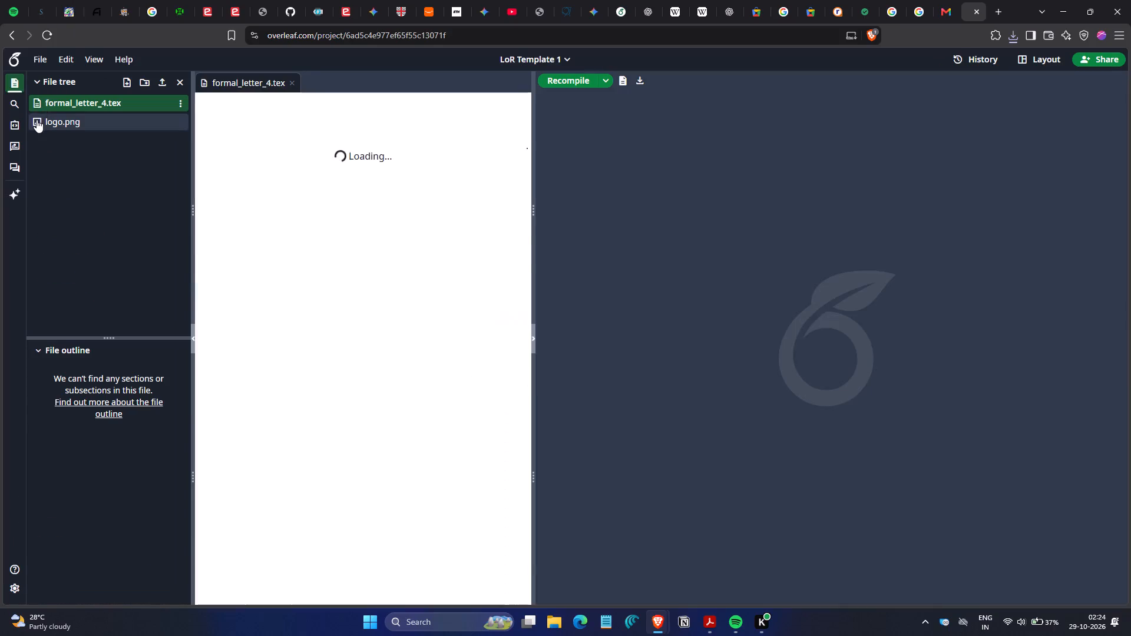
{"action": "left_click", "coordinate": [39, 61]}
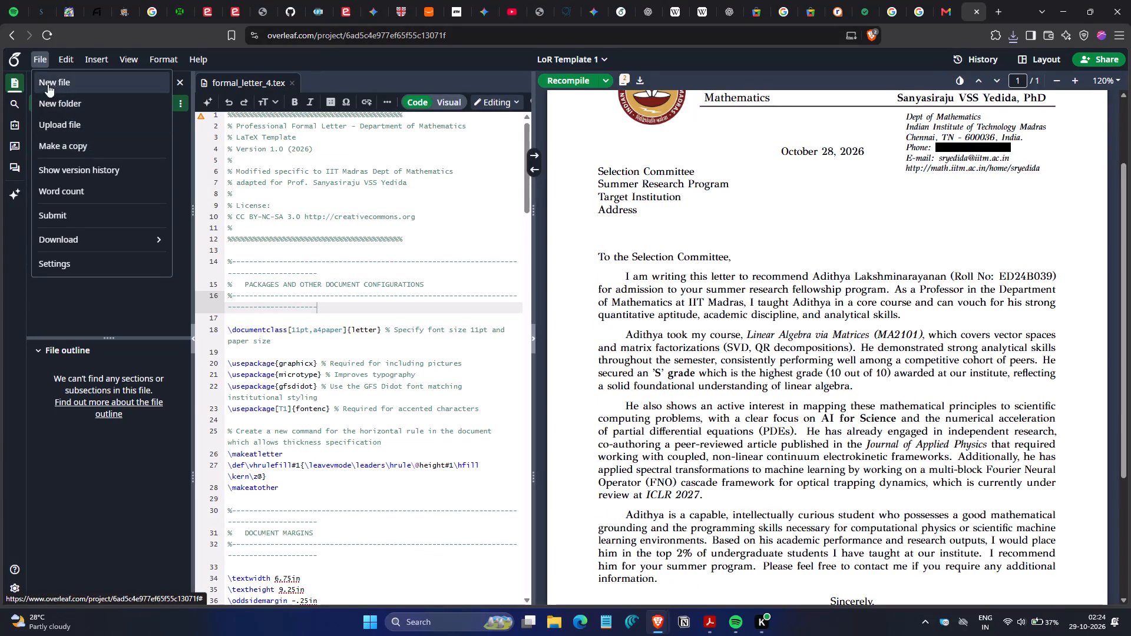
Return to the project list and make a copy of LoR Template 1 under the suggested name LoR Template 1 (Copy).
{"action": "left_click", "coordinate": [12, 52]}
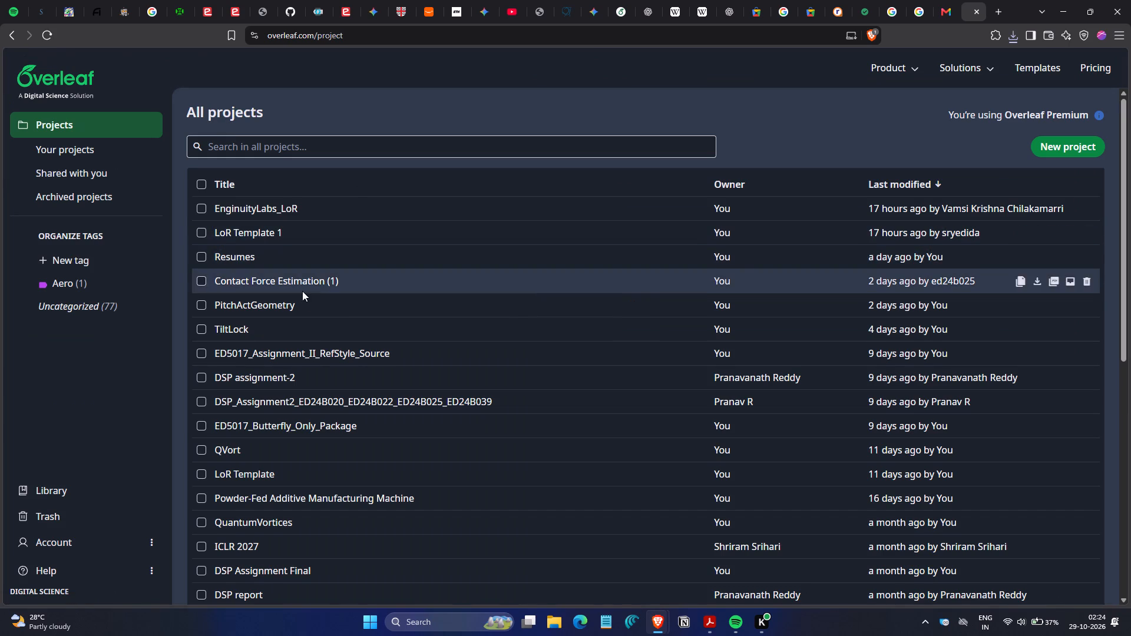
{"action": "left_click", "coordinate": [203, 234]}
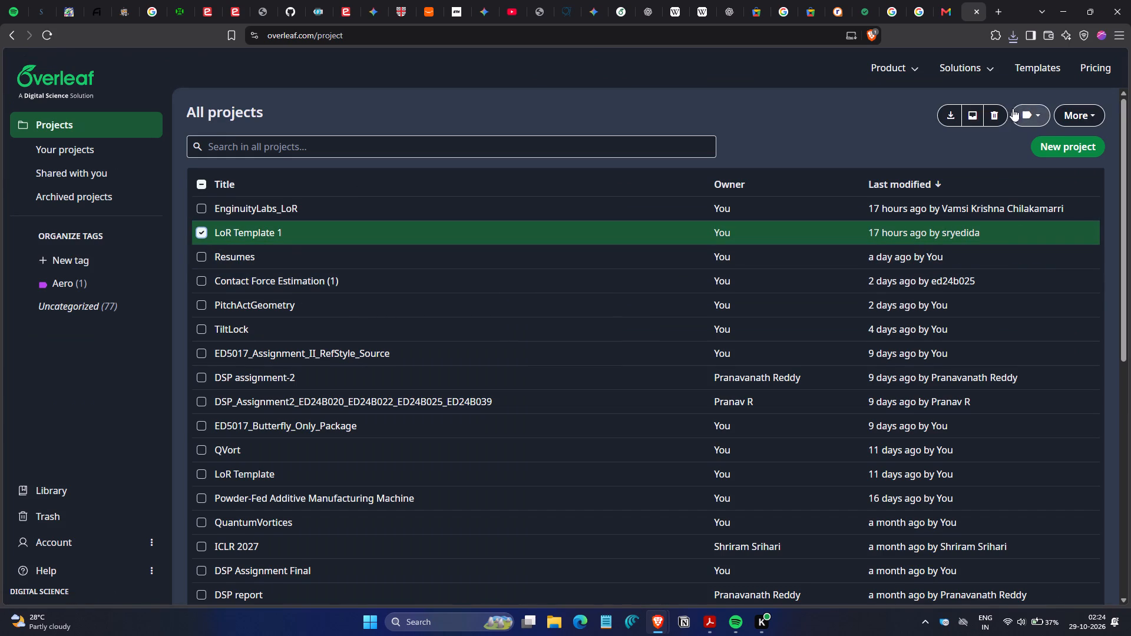
{"action": "left_click", "coordinate": [1080, 114]}
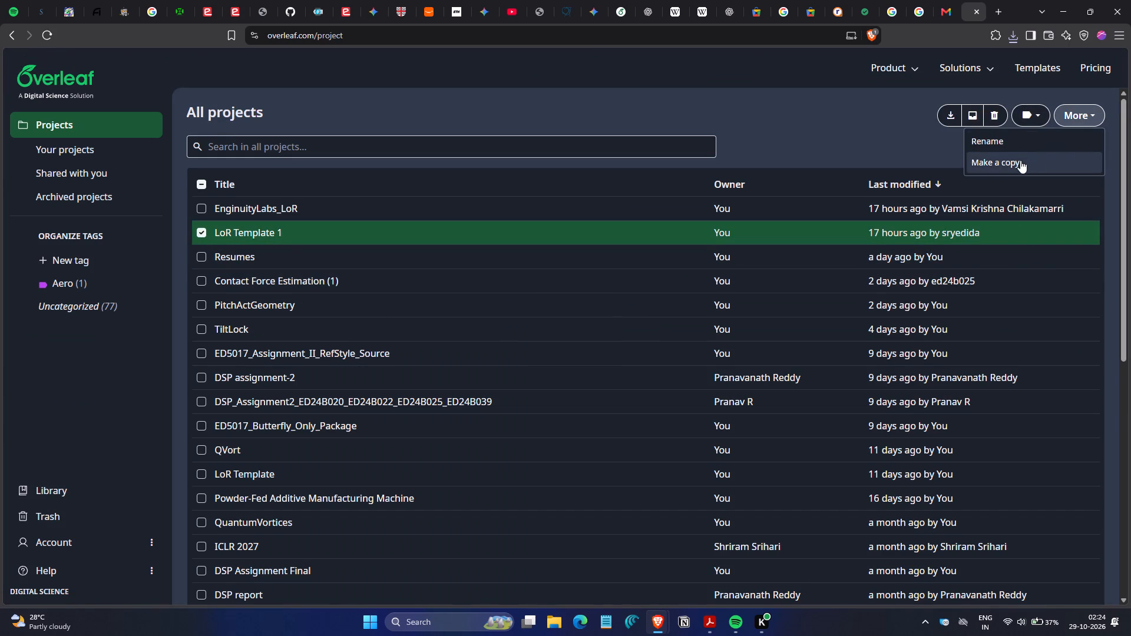
{"action": "left_click", "coordinate": [1014, 163]}
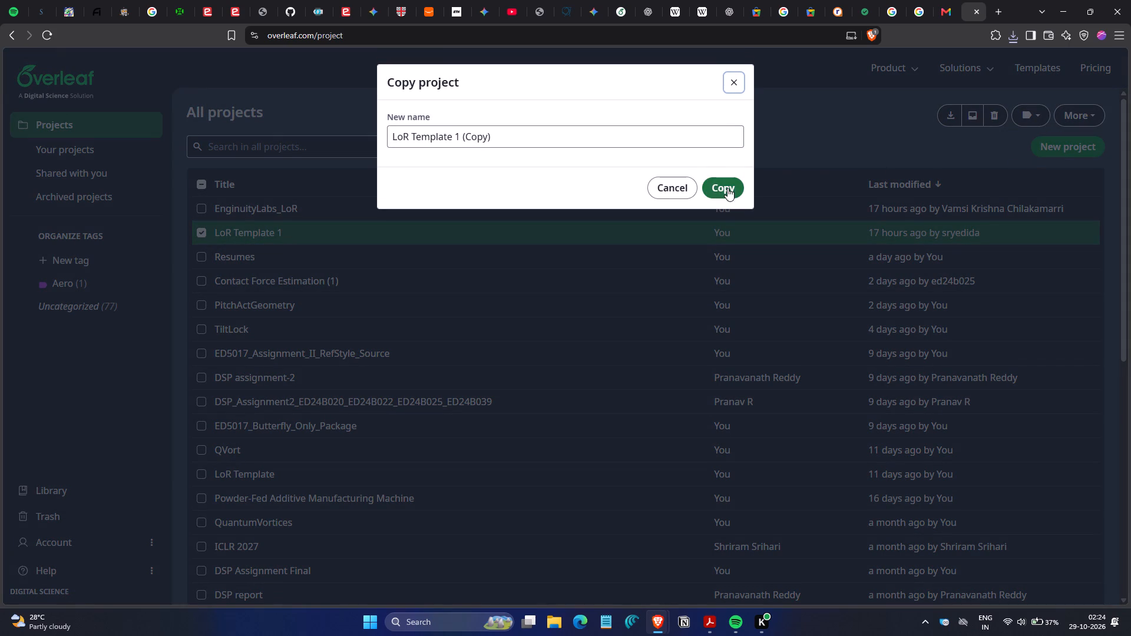
{"action": "left_click", "coordinate": [729, 186]}
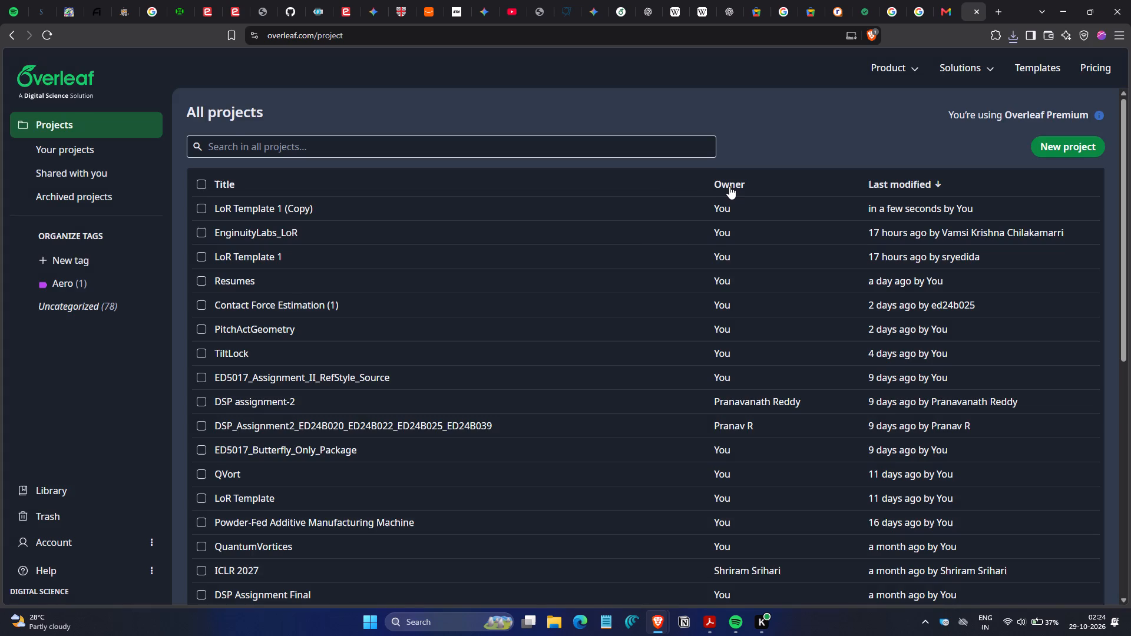
Open the LoR Template 1 (Copy) project and rename it LoR Template 2.
{"action": "left_click", "coordinate": [279, 206]}
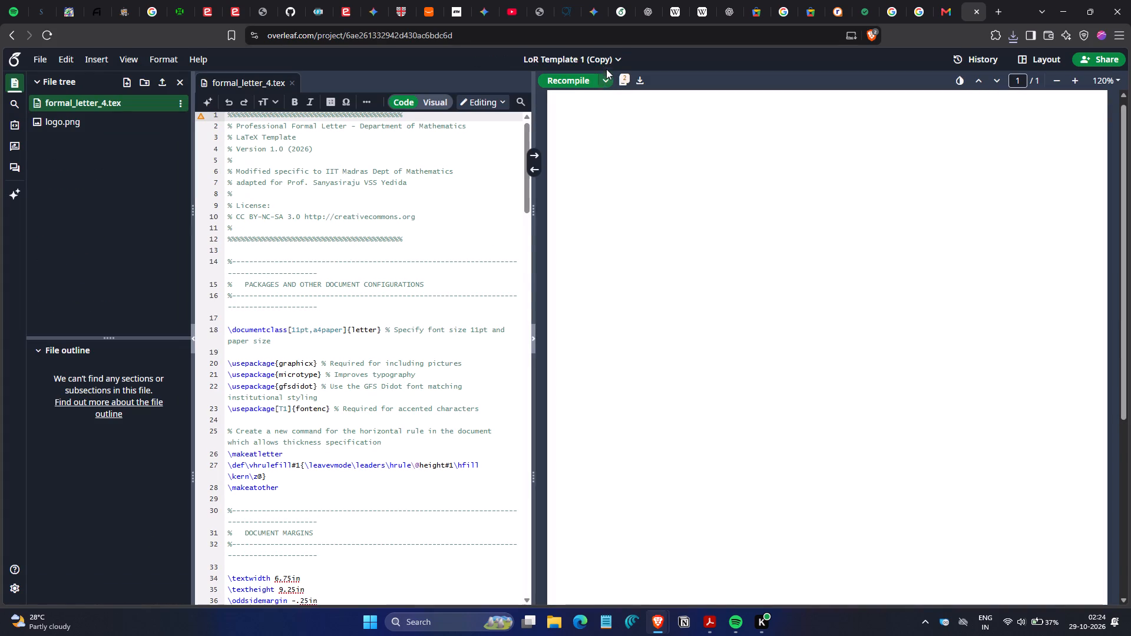
{"action": "left_click", "coordinate": [616, 58]}
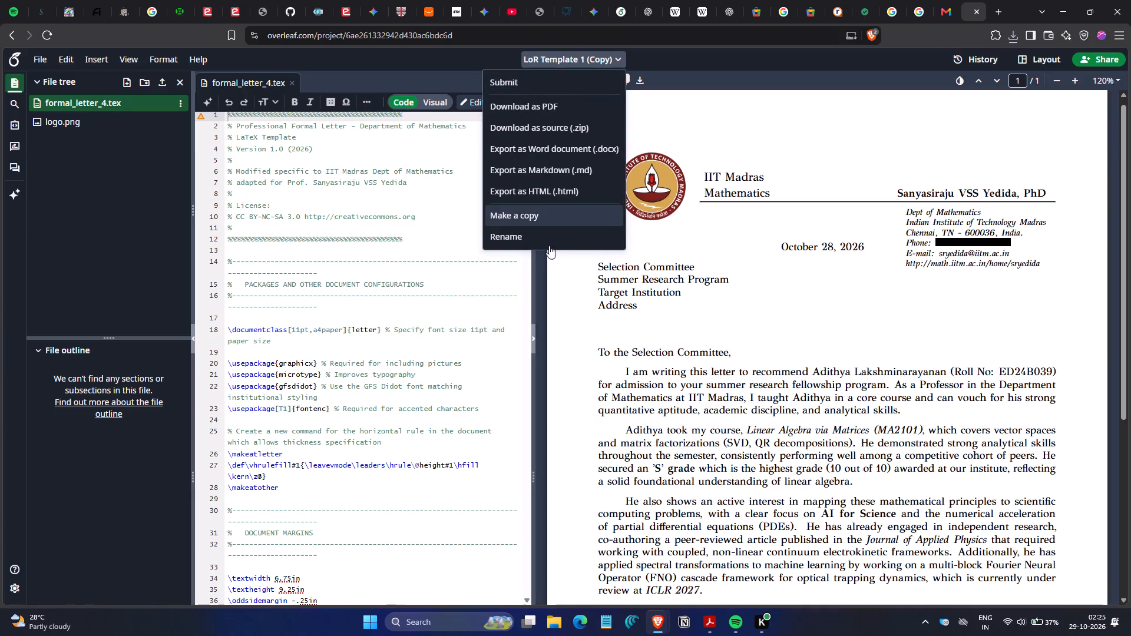
{"action": "left_click", "coordinate": [545, 236]}
{"action": "key", "text": "Right"}
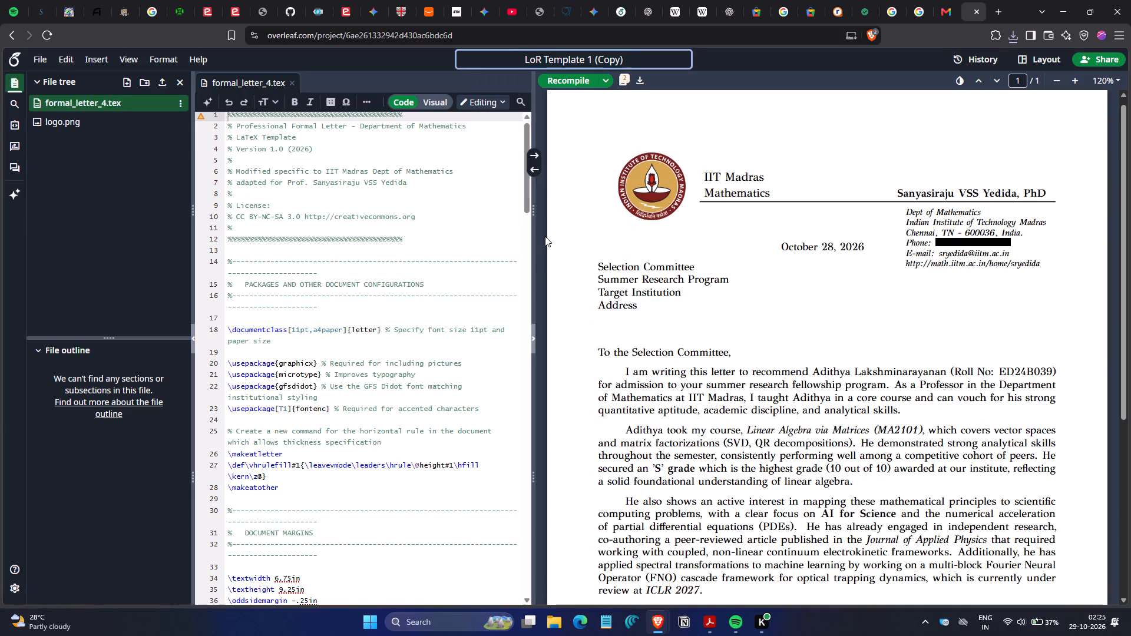
{"action": "key", "text": "ctrl+BackSpace"}
{"action": "key", "text": "ctrl+BackSpace"}
{"action": "key", "text": "ctrl+BackSpace"}
{"action": "key", "text": "BackSpace"}
{"action": "key", "text": "BackSpace"}
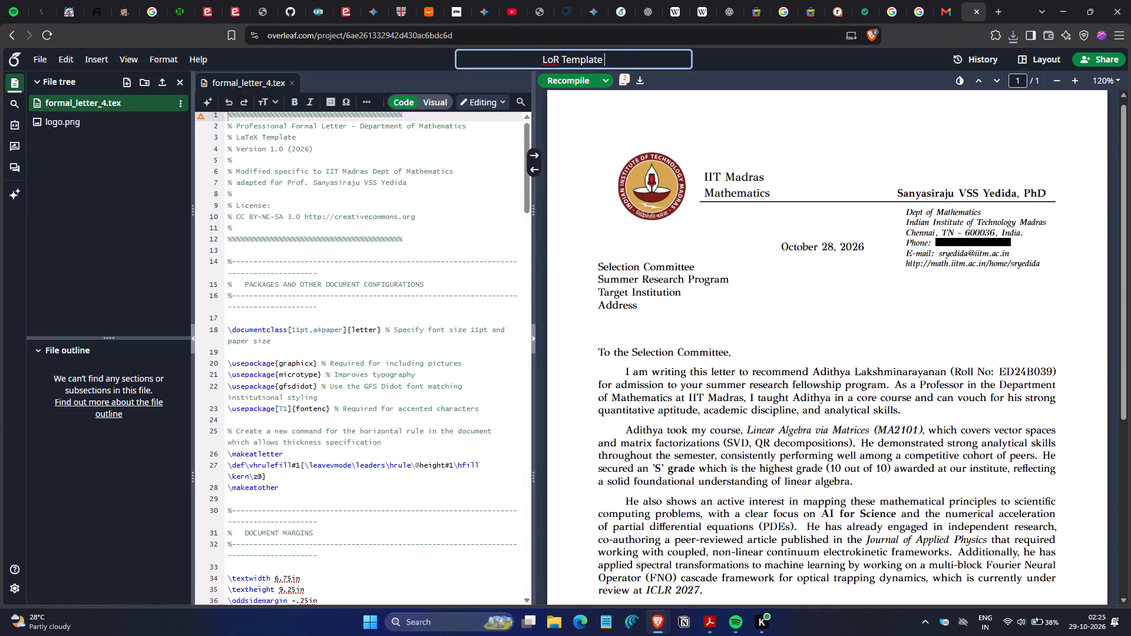
{"action": "key", "text": "2"}
{"action": "left_click", "coordinate": [453, 405]}
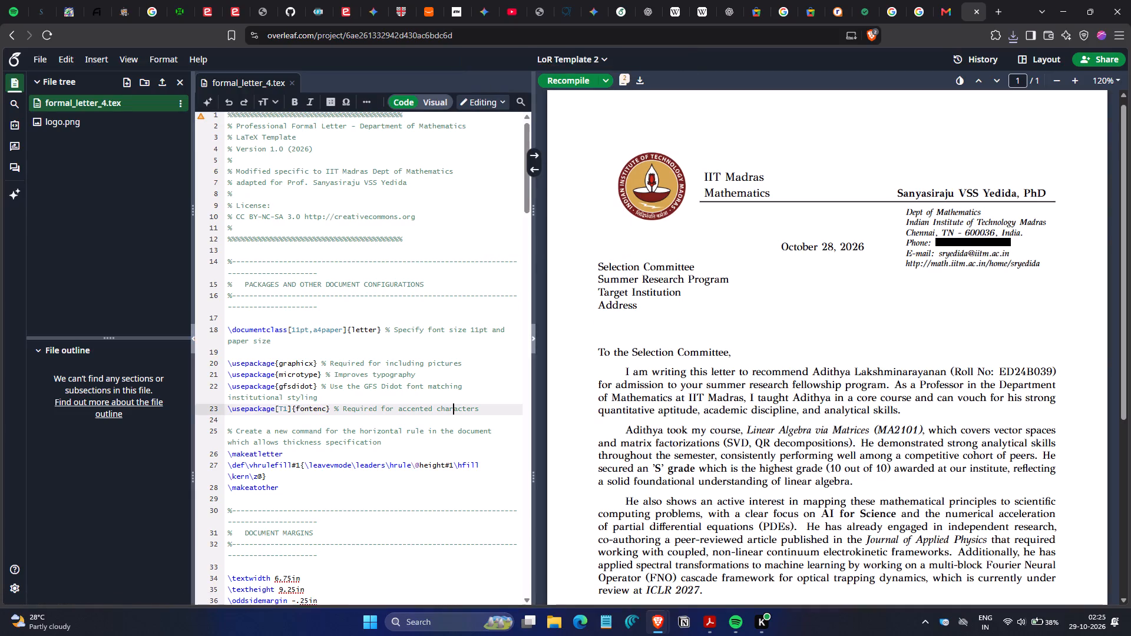
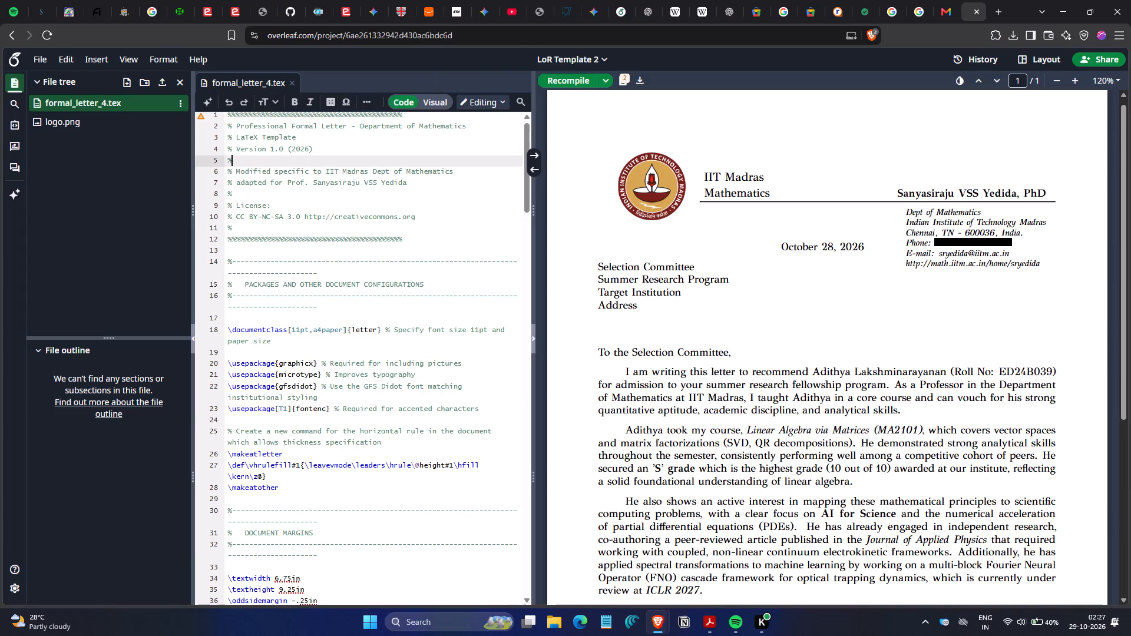
{"action": "key", "text": "ctrl+a"}
{"action": "key", "text": "ctrl+v"}
{"action": "scroll", "coordinate": [370, 163], "scroll_direction": "up", "scroll_amount": 20}
{"action": "scroll", "coordinate": [370, 163], "scroll_direction": "up", "scroll_amount": 4}
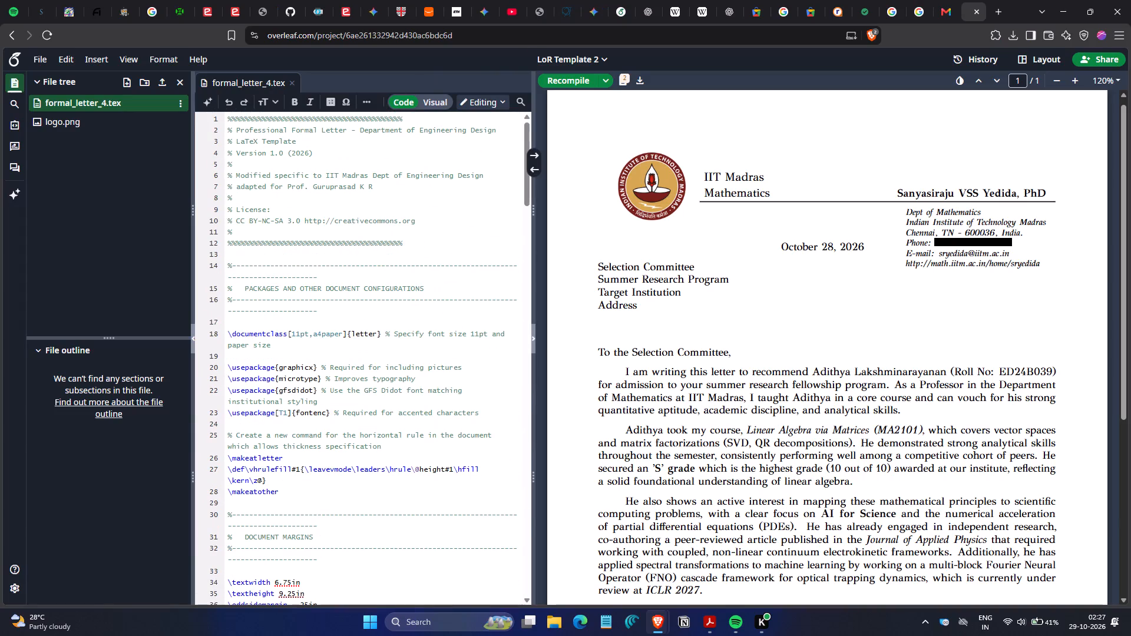
Delete the header comment lines "Modified specific to IIT Madras Dept of Engineering Design" and "adapted for" the professor, and recompile the letter.
{"action": "left_click_drag", "start_coordinate": [392, 188], "coordinate": [385, 163]}
{"action": "key", "text": "Delete"}
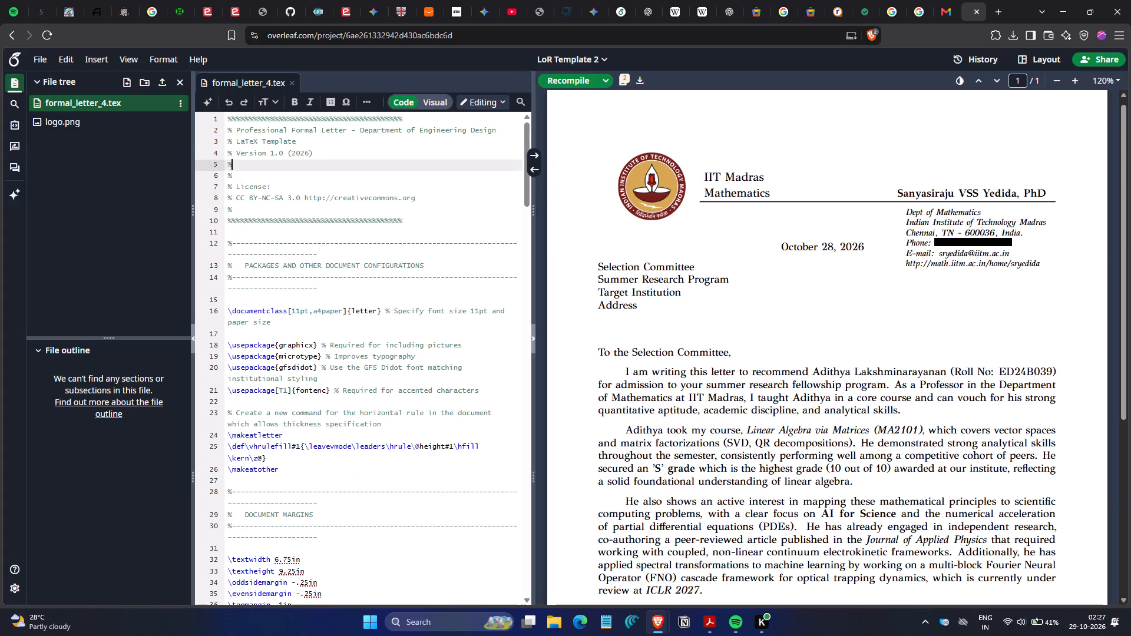
{"action": "key", "text": "ctrl+s"}
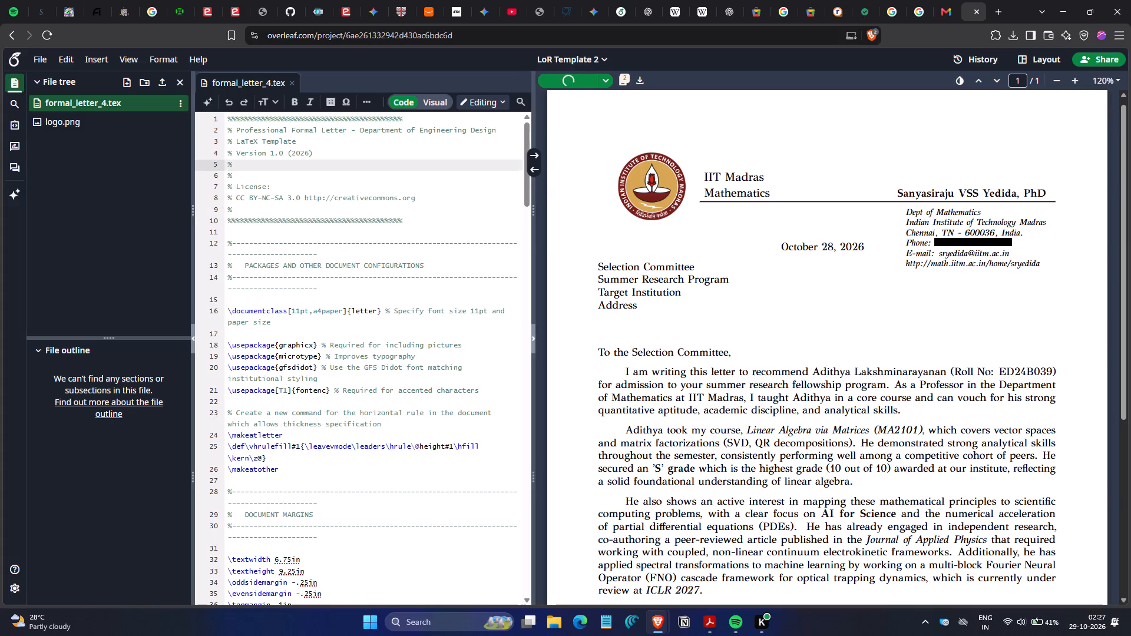
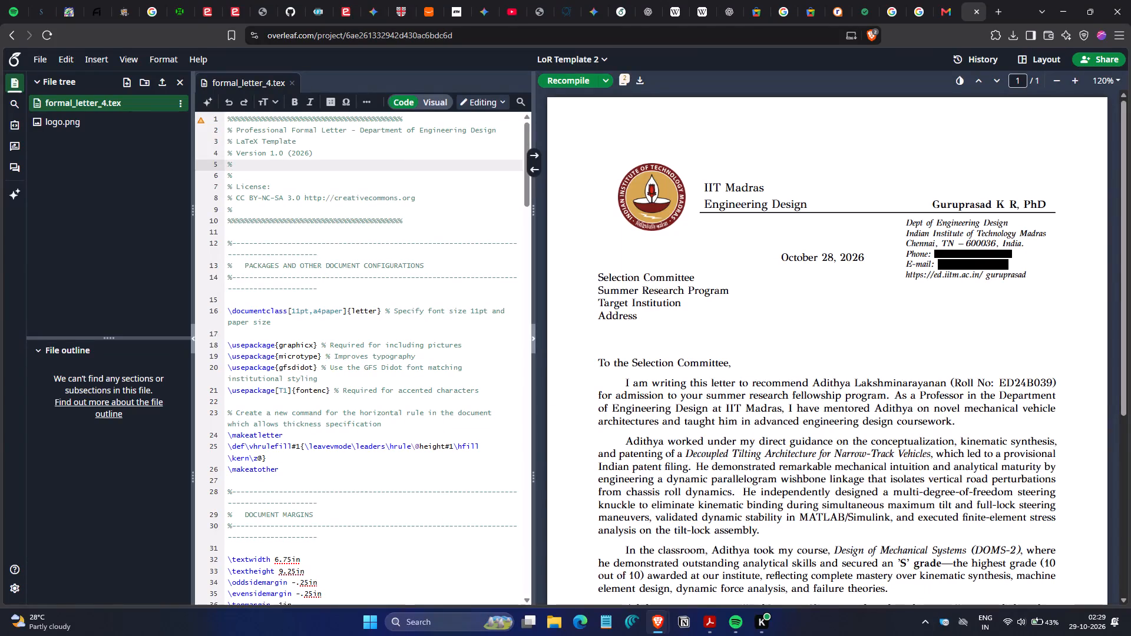
Read through the compiled letter from the letterhead down to the closing to find wording that needs editing.
{"action": "scroll", "coordinate": [705, 466], "scroll_direction": "down", "scroll_amount": 2}
{"action": "scroll", "coordinate": [713, 327], "scroll_direction": "up", "scroll_amount": 2}
{"action": "scroll", "coordinate": [713, 327], "scroll_direction": "down", "scroll_amount": 1}
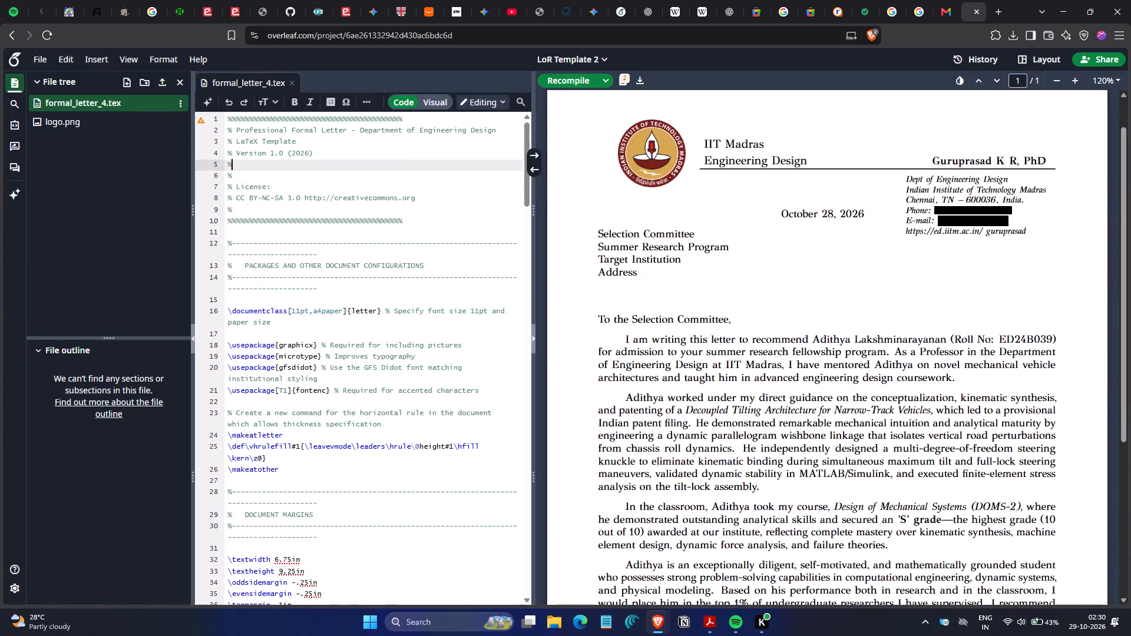
{"action": "scroll", "coordinate": [795, 358], "scroll_direction": "down", "scroll_amount": 1}
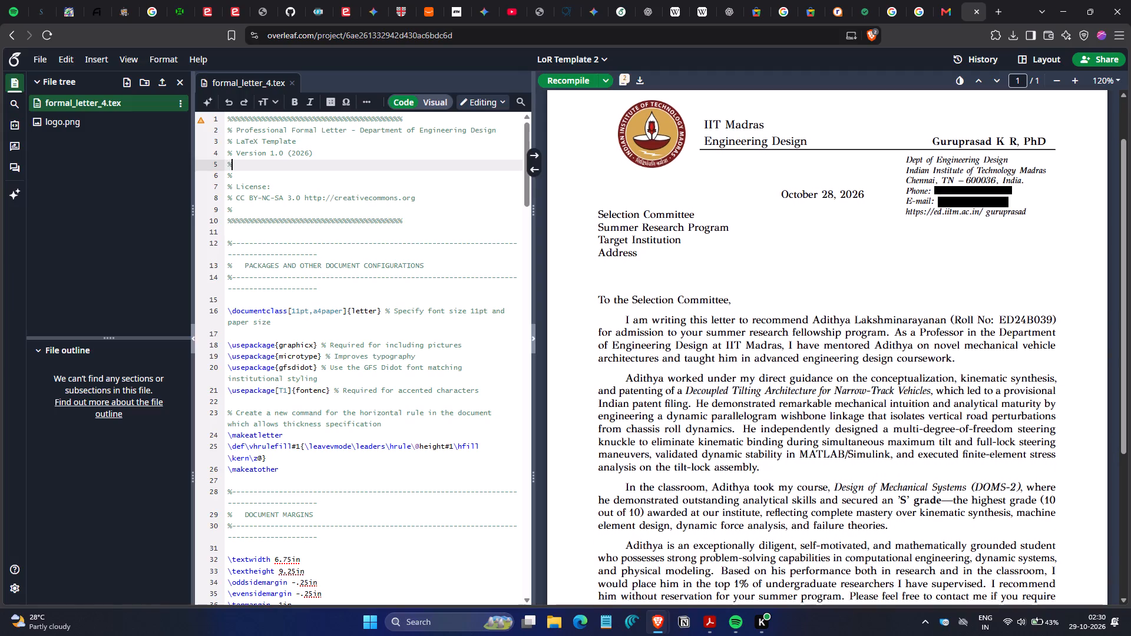
{"action": "left_click", "coordinate": [788, 403]}
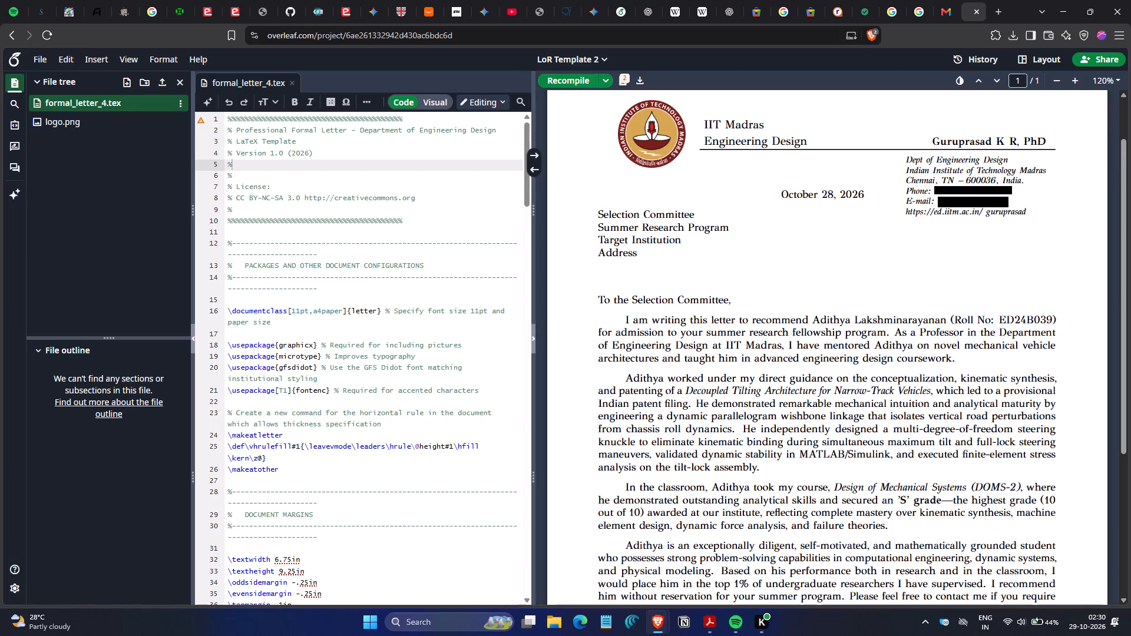
{"action": "scroll", "coordinate": [802, 453], "scroll_direction": "down", "scroll_amount": 1}
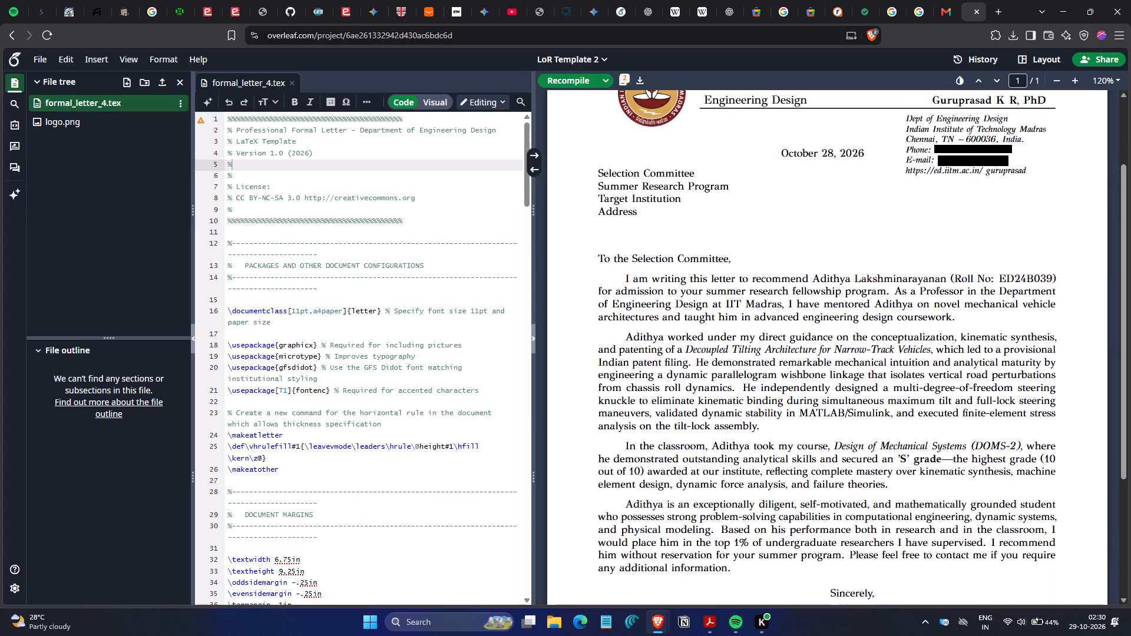
{"action": "scroll", "coordinate": [802, 453], "scroll_direction": "down", "scroll_amount": 1}
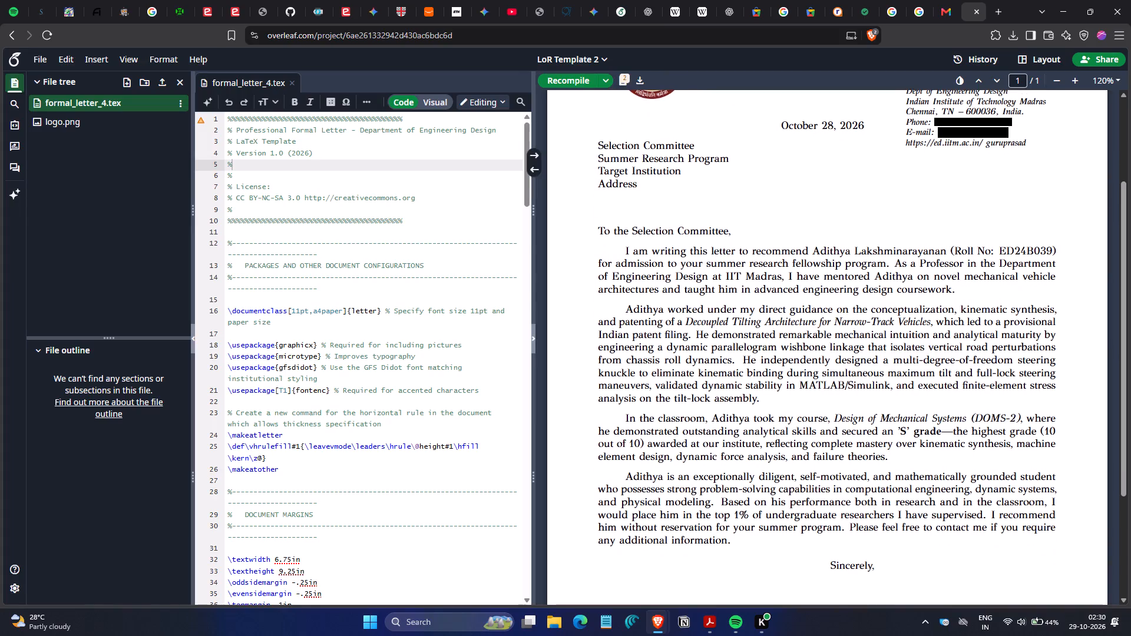
In the source's classroom paragraph, remove the bold formatting from 'S' grade and replace the dash after it with a comma and space.
{"action": "double_click", "coordinate": [948, 429]}
{"action": "double_click", "coordinate": [948, 429]}
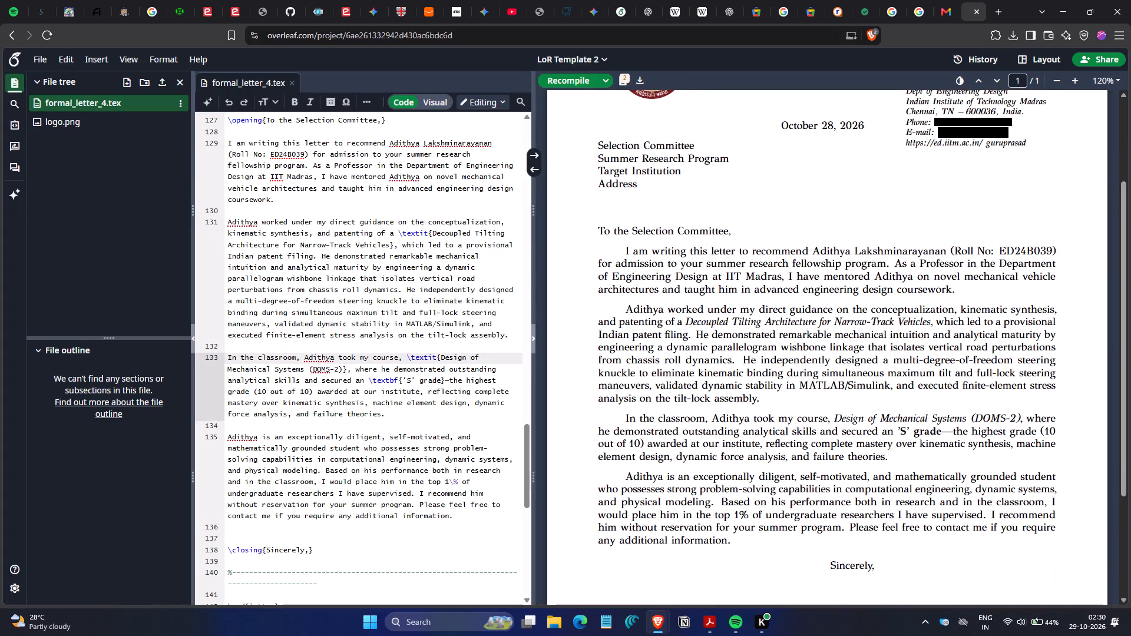
{"action": "left_click_drag", "start_coordinate": [368, 381], "coordinate": [402, 380]}
{"action": "key", "text": "Delete"}
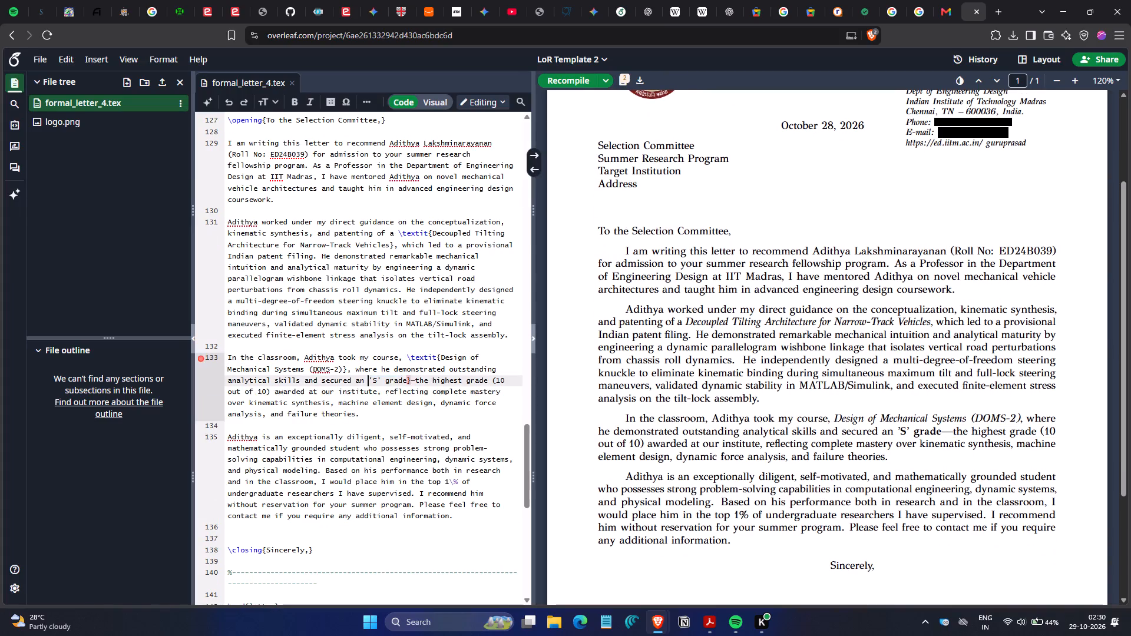
{"action": "key", "text": "Right"}
{"action": "key", "text": "Right"}
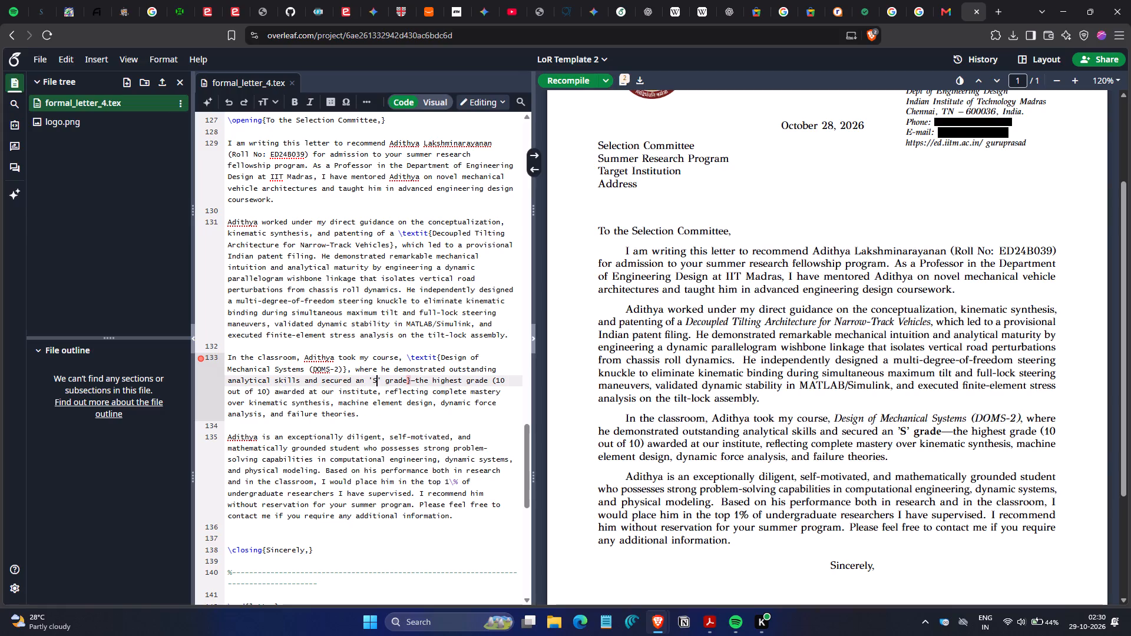
{"action": "key", "text": "Right"}
{"action": "key", "text": "Right"}
{"action": "key", "text": "ctrl+Right"}
{"action": "key", "text": "Delete"}
{"action": "key", "text": "Delete"}
{"action": "type", "text": ","}
{"action": "key", "text": "space"}
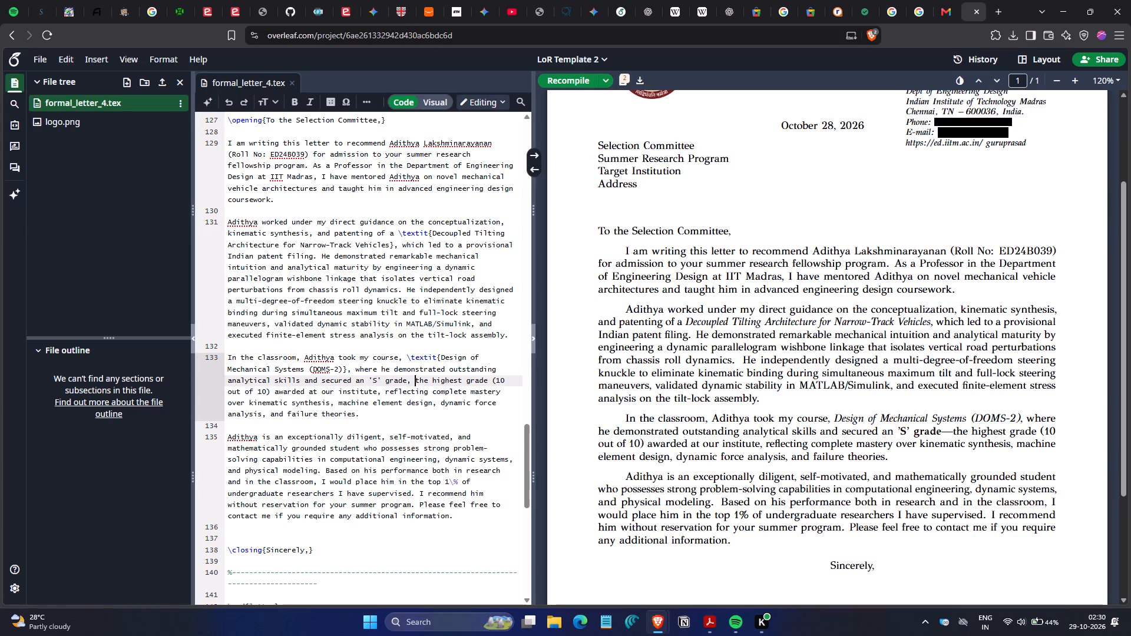
Replace "complete mastery" with "thorough knowledge" in the classroom paragraph.
{"action": "left_click", "coordinate": [378, 400]}
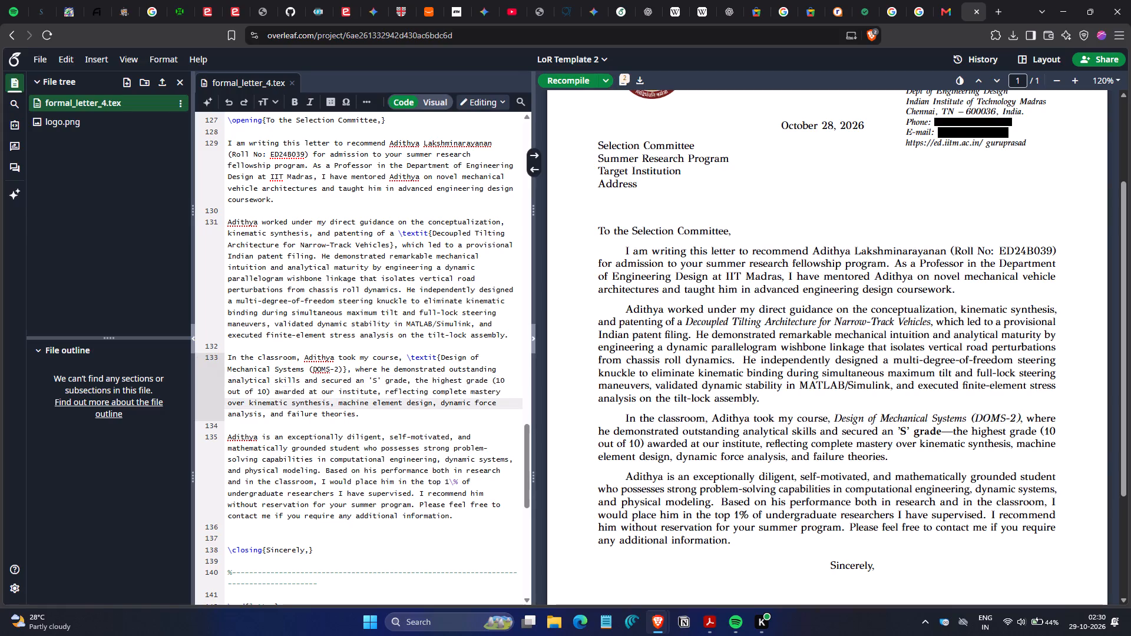
{"action": "left_click", "coordinate": [399, 409]}
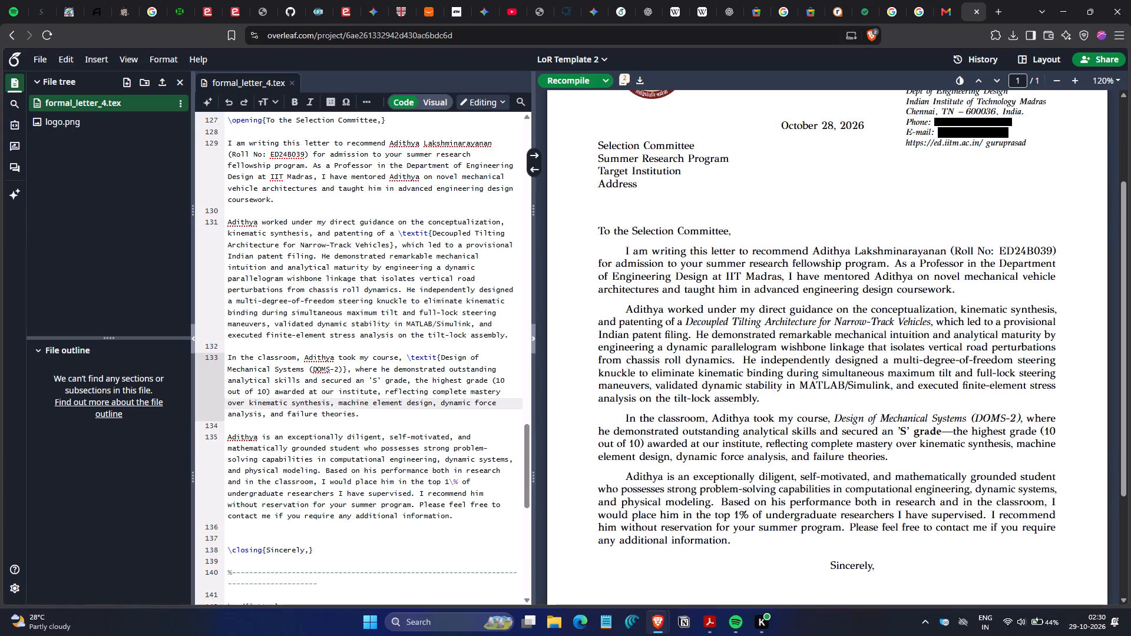
{"action": "left_click", "coordinate": [449, 393]}
{"action": "left_click_drag", "start_coordinate": [449, 393], "coordinate": [481, 392]}
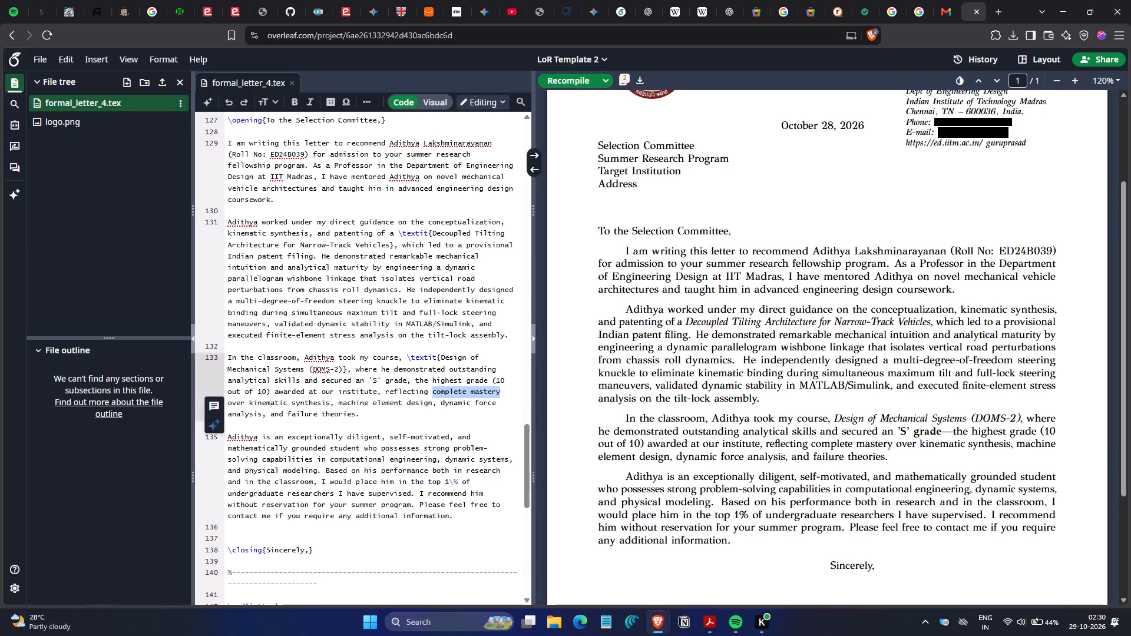
{"action": "type", "text": "thorough knowledge"}
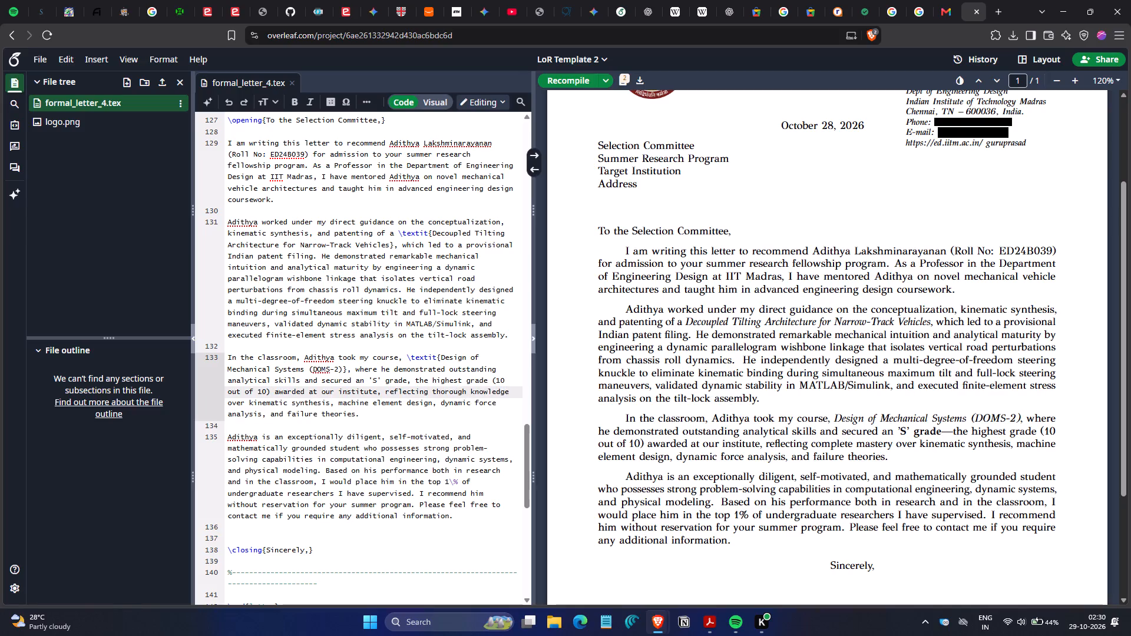
Delete the comma after "dynamic force analysis" at the end of the classroom paragraph.
{"action": "left_click", "coordinate": [414, 419]}
{"action": "left_click", "coordinate": [262, 413]}
{"action": "key", "text": "Delete"}
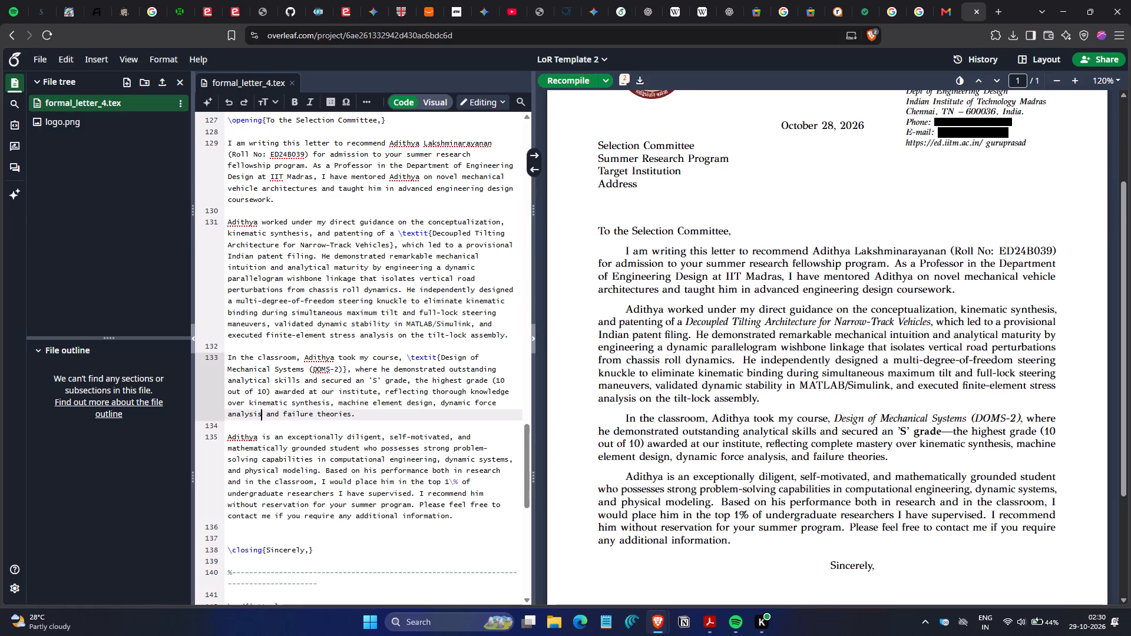
{"action": "left_click", "coordinate": [375, 416]}
{"action": "left_click", "coordinate": [359, 427]}
Delete the comma after "self-motivated" in the final paragraph and recompile the letter.
{"action": "left_click", "coordinate": [381, 443]}
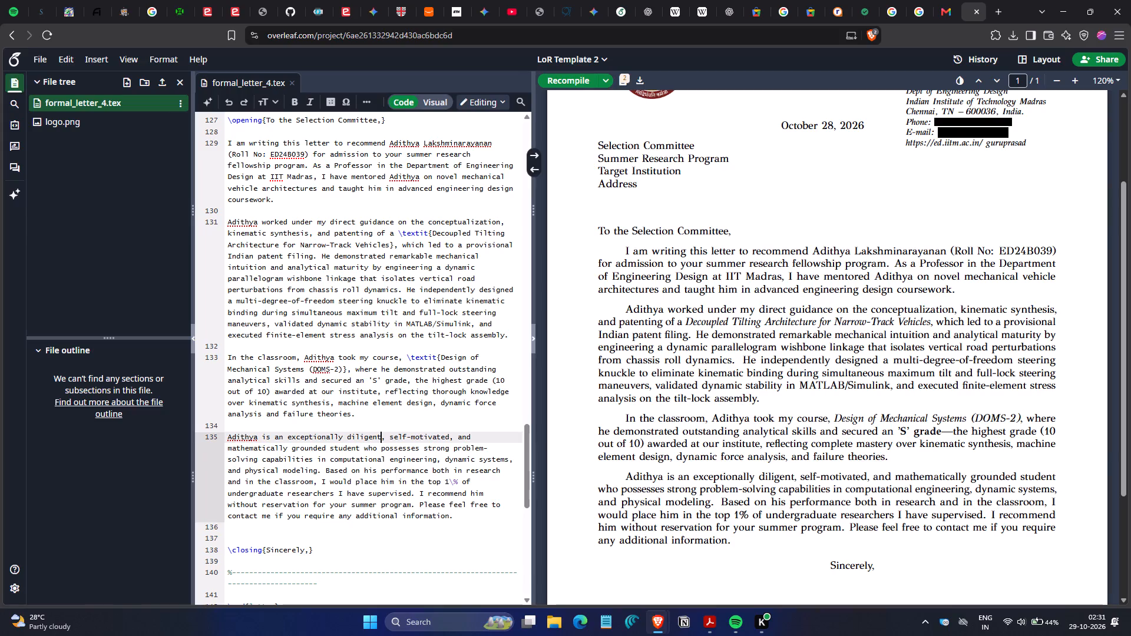
{"action": "left_click", "coordinate": [455, 436]}
{"action": "key", "text": "BackSpace"}
{"action": "scroll", "coordinate": [679, 506], "scroll_direction": "down", "scroll_amount": 4}
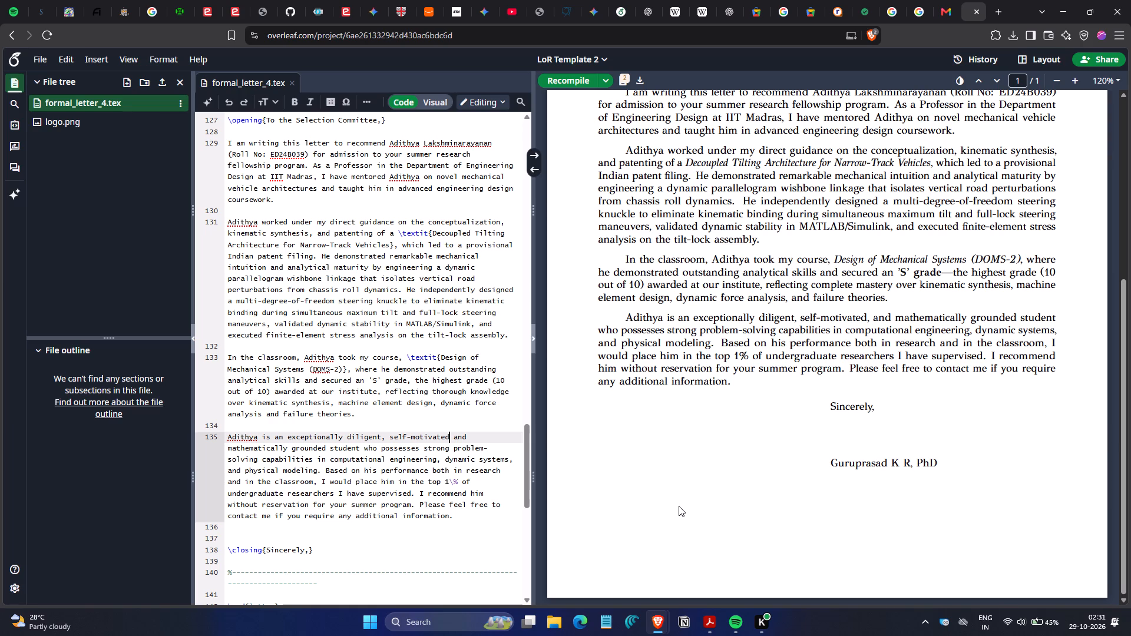
{"action": "key", "text": "ctrl+s"}
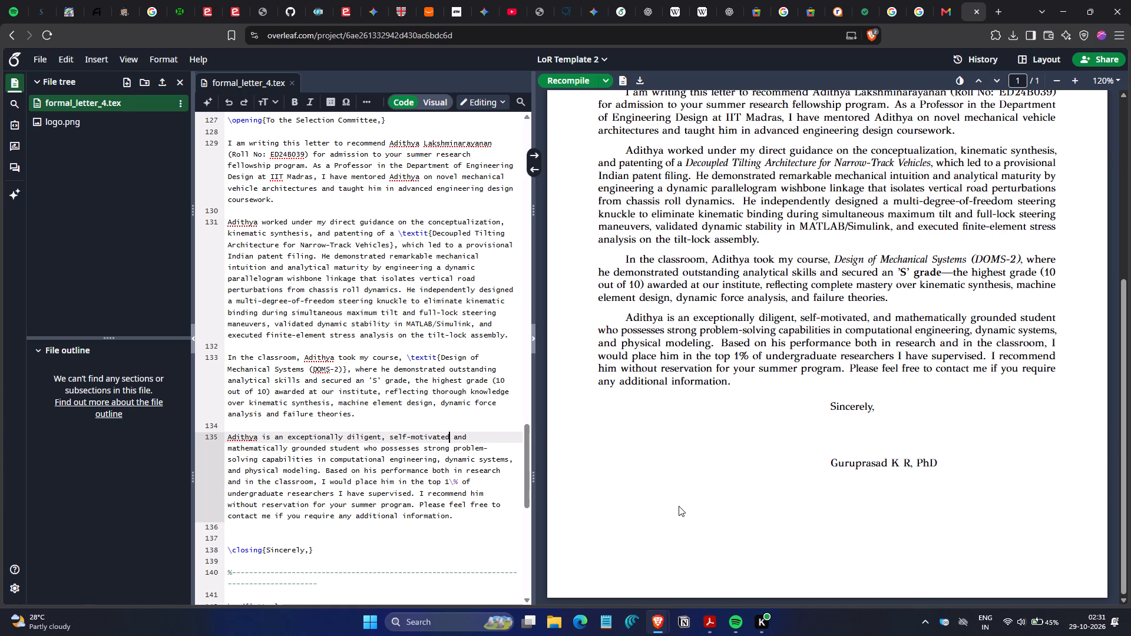
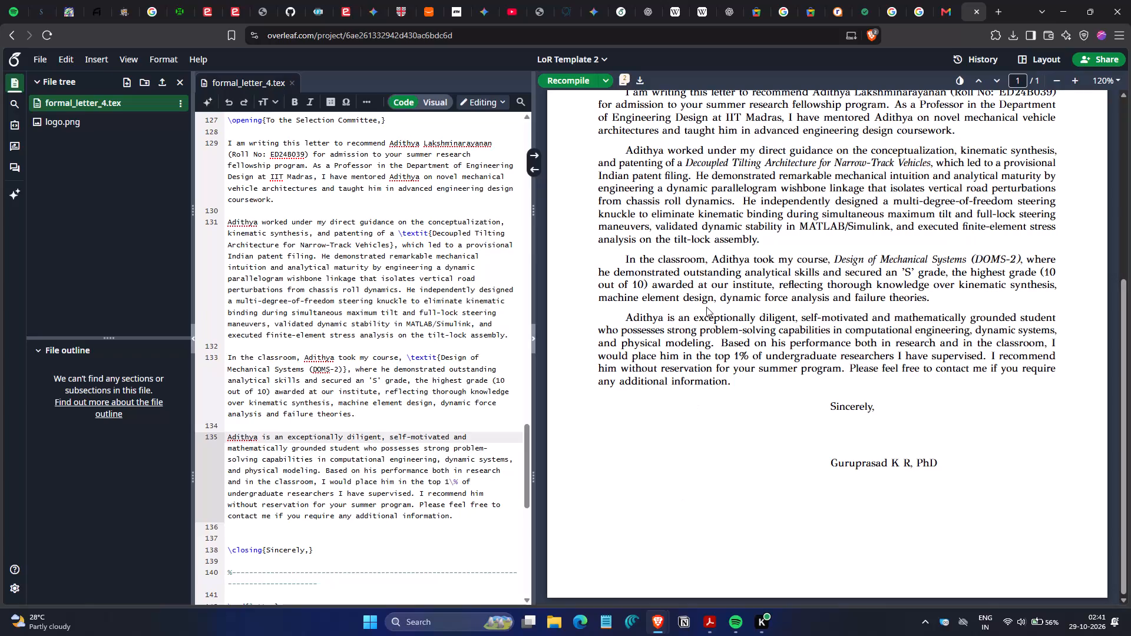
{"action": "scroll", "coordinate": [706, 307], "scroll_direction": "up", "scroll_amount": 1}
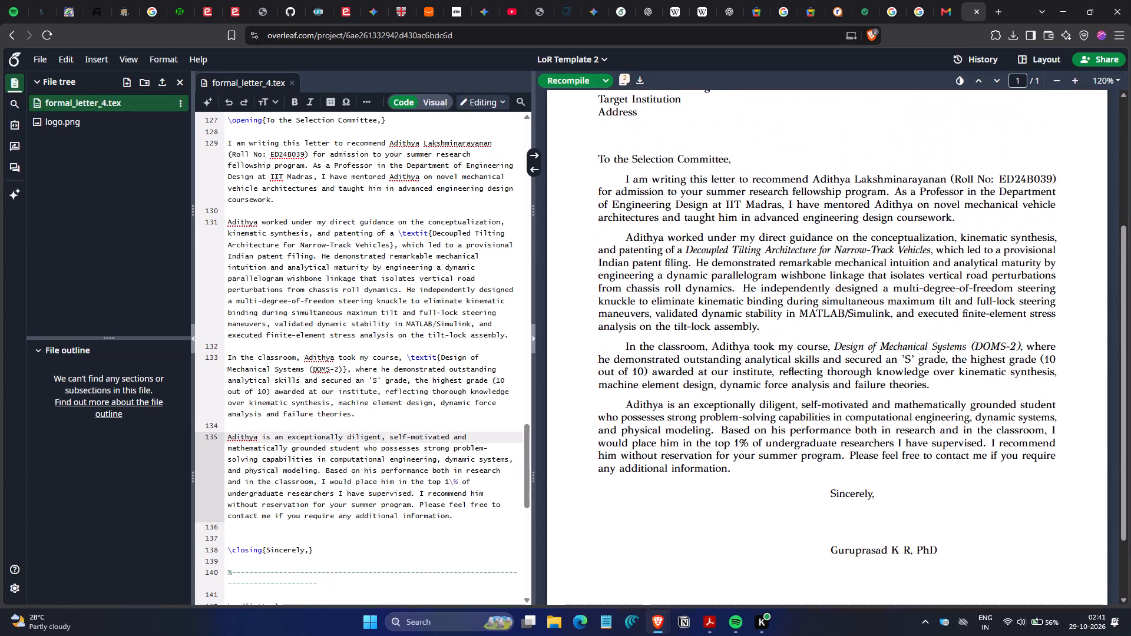
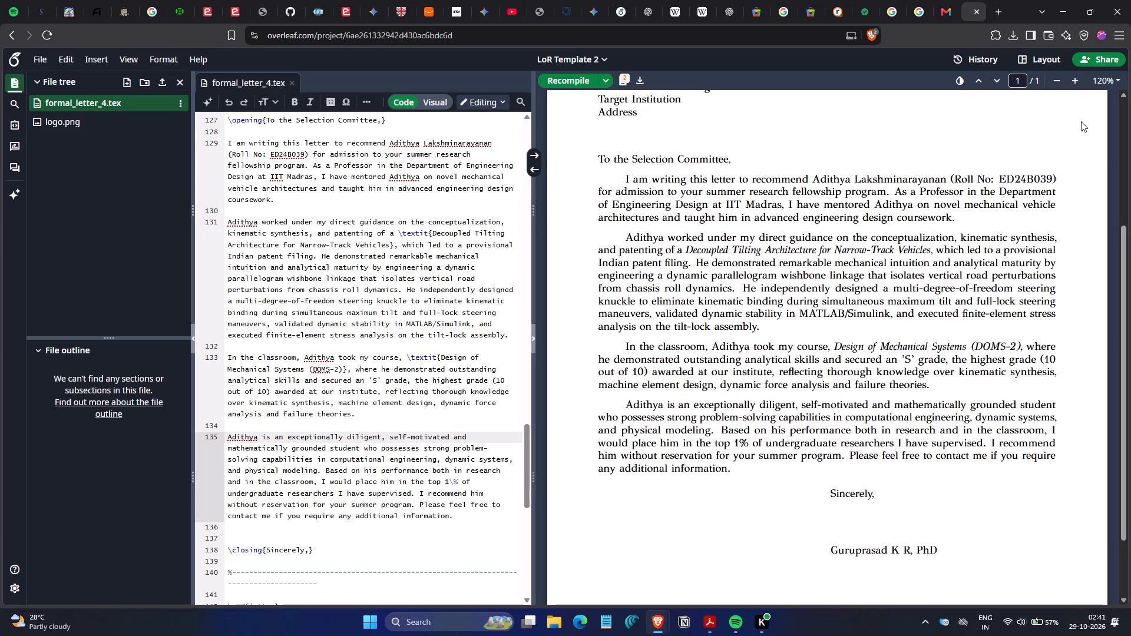
Switch to the Gmail thread requesting a letter of recommendation to view the professor's reply.
{"action": "key", "text": "ctrl+shift+Tab"}
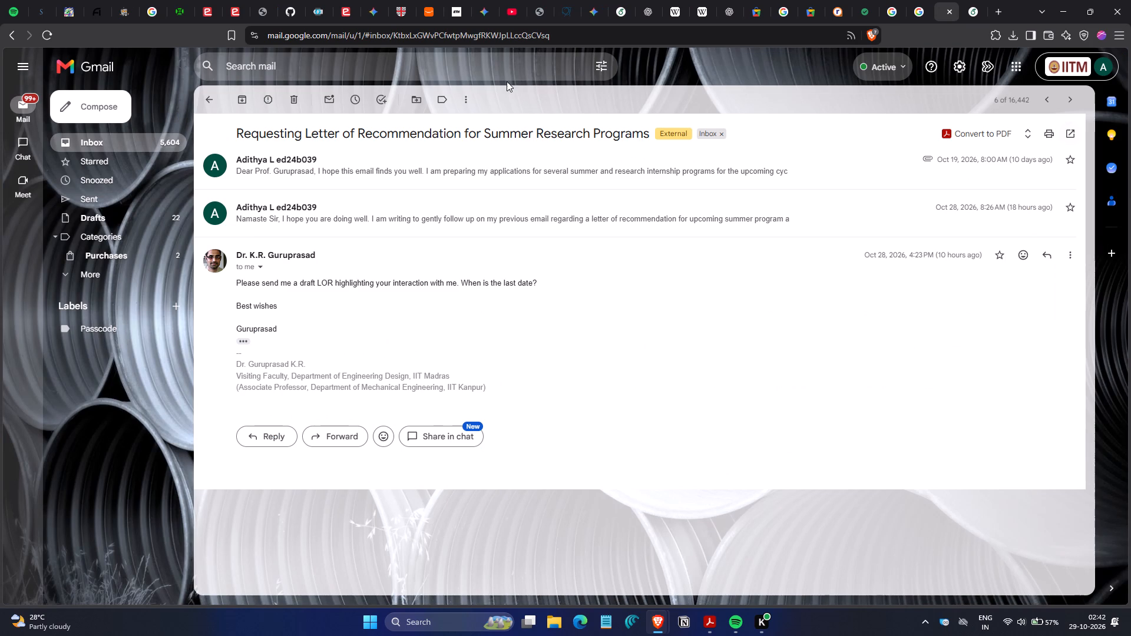
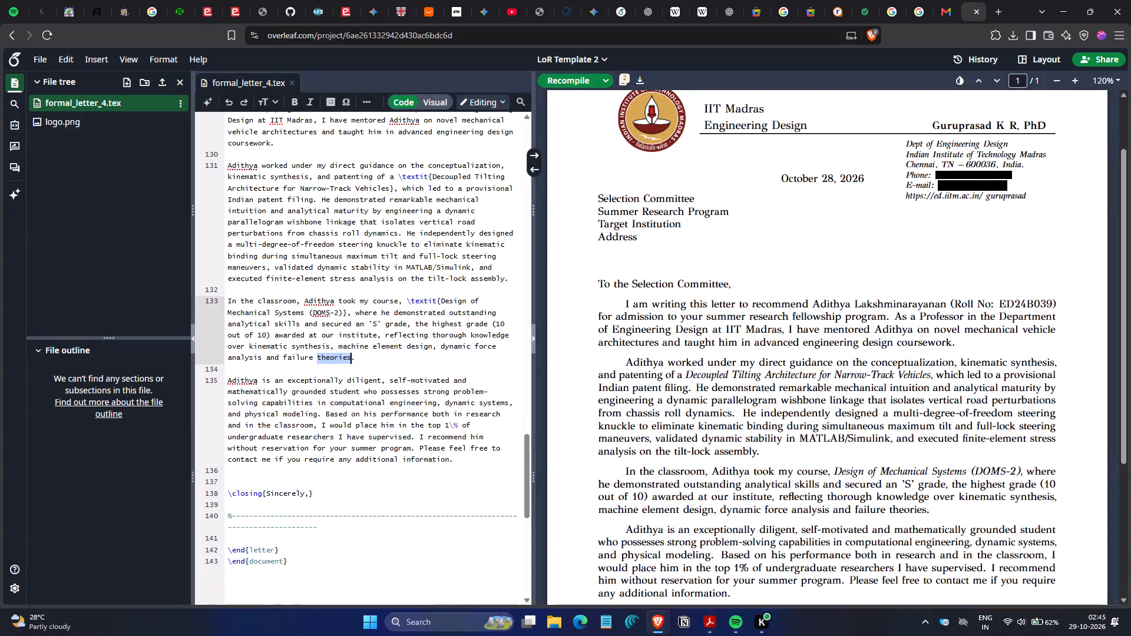
Delete "and failure theories" from the end of the classroom paragraph in the LaTeX source.
{"action": "left_click", "coordinate": [902, 511]}
{"action": "left_click", "coordinate": [272, 357]}
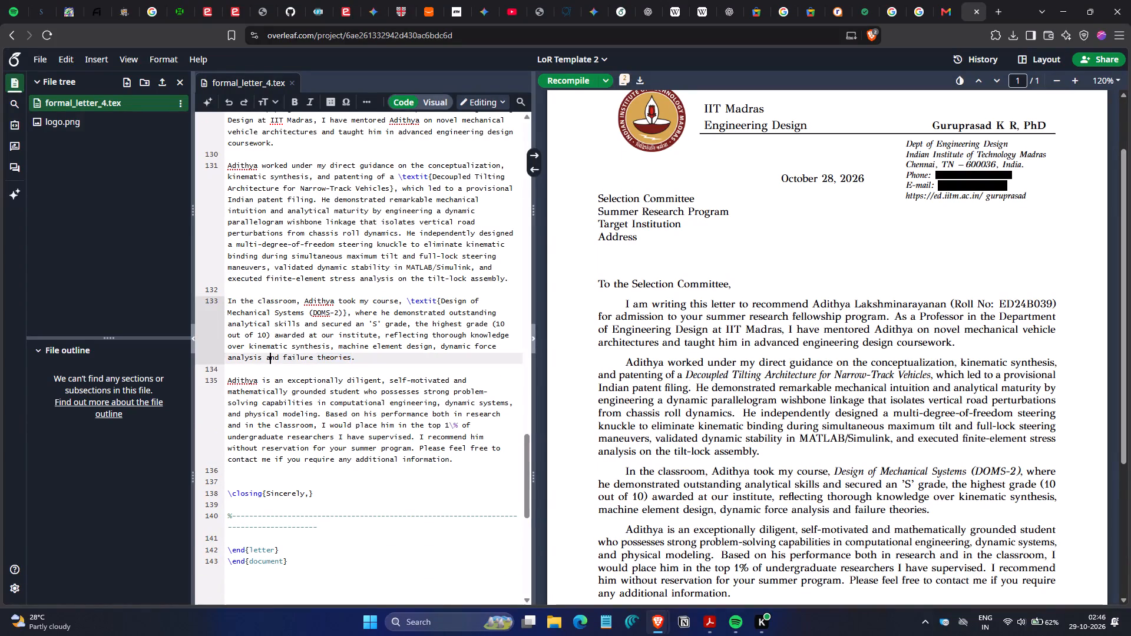
{"action": "left_click_drag", "start_coordinate": [272, 357], "coordinate": [340, 357]}
{"action": "key", "text": "BackSpace"}
{"action": "key", "text": "BackSpace"}
Reword the end of the classroom paragraph's topic list to "machine element design and force analysis".
{"action": "key", "text": "ctrl+Left"}
{"action": "key", "text": "ctrl+Left"}
{"action": "key", "text": "ctrl+Left"}
{"action": "key", "text": "Left"}
{"action": "key", "text": "BackSpace"}
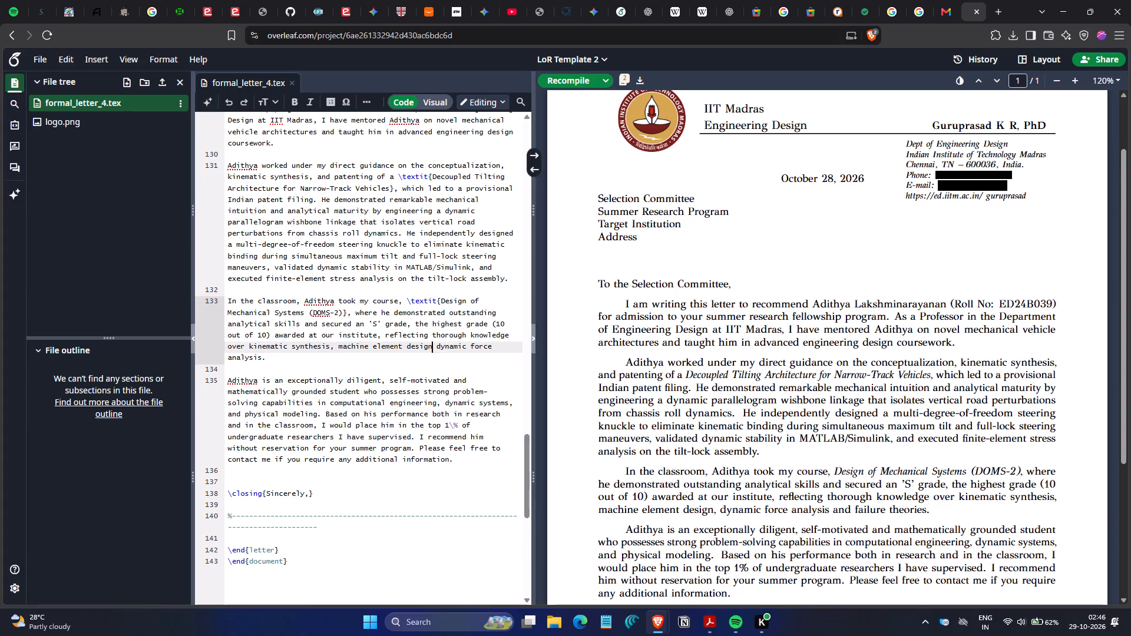
{"action": "key", "text": "space"}
{"action": "type", "text": "and"}
{"action": "key", "text": "space"}
{"action": "key", "text": "BackSpace"}
{"action": "key", "text": "ctrl+Right"}
{"action": "key", "text": "ctrl+BackSpace"}
{"action": "key", "text": "BackSpace"}
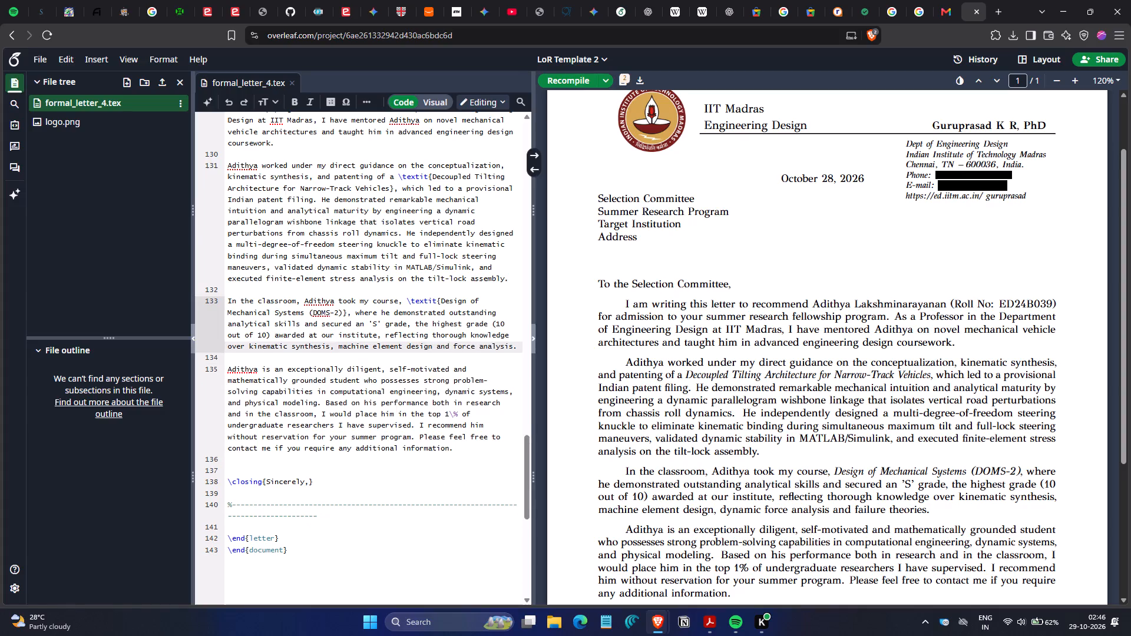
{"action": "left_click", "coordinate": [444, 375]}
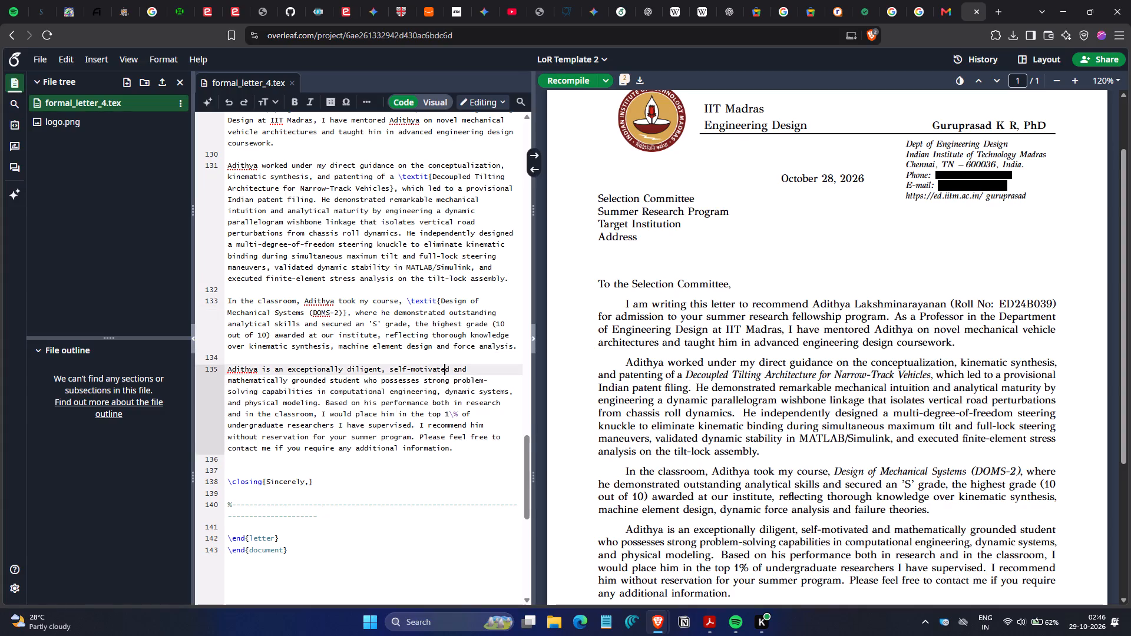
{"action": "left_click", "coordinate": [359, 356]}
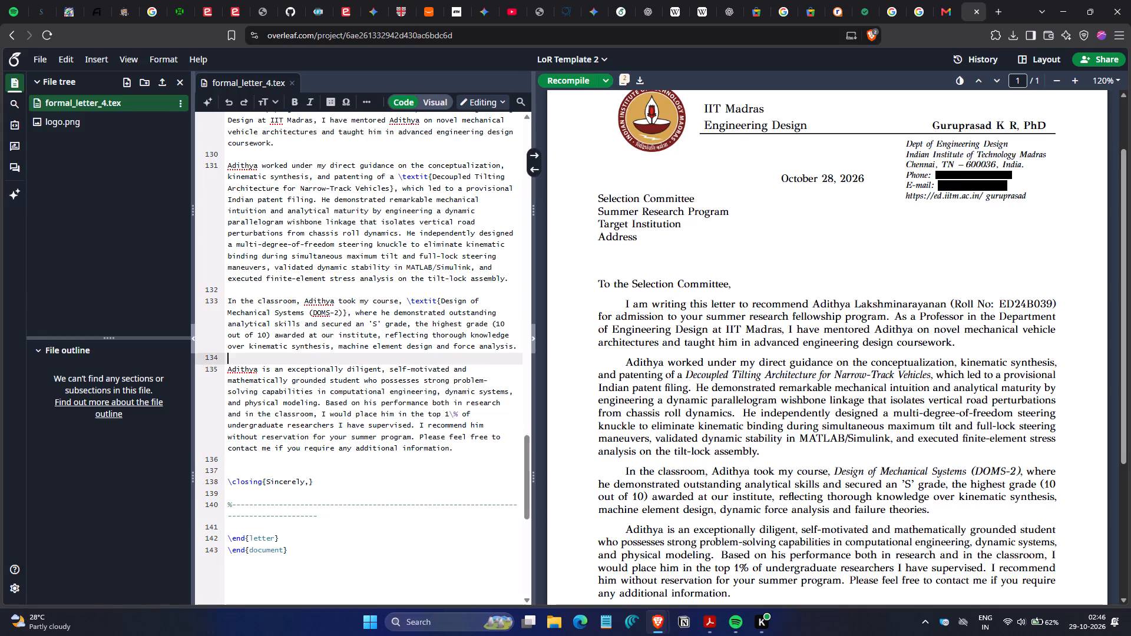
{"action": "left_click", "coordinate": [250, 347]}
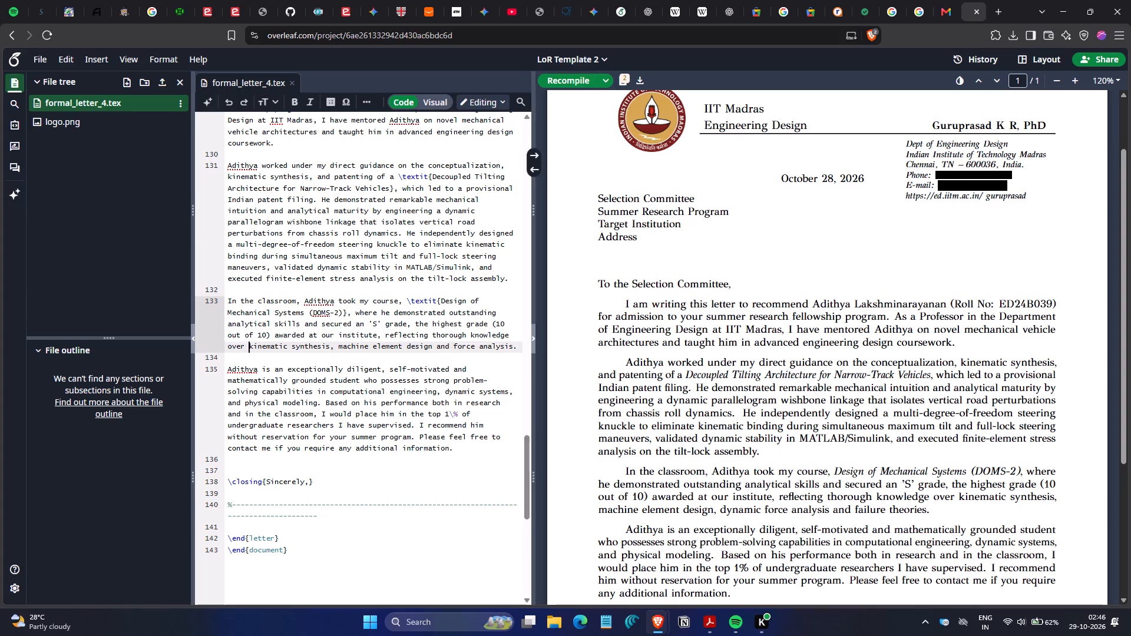
Replace "an exceptionally" with "a" before "diligent" in the closing paragraph's first sentence.
{"action": "left_click", "coordinate": [321, 371]}
{"action": "left_click_drag", "start_coordinate": [321, 371], "coordinate": [311, 371]}
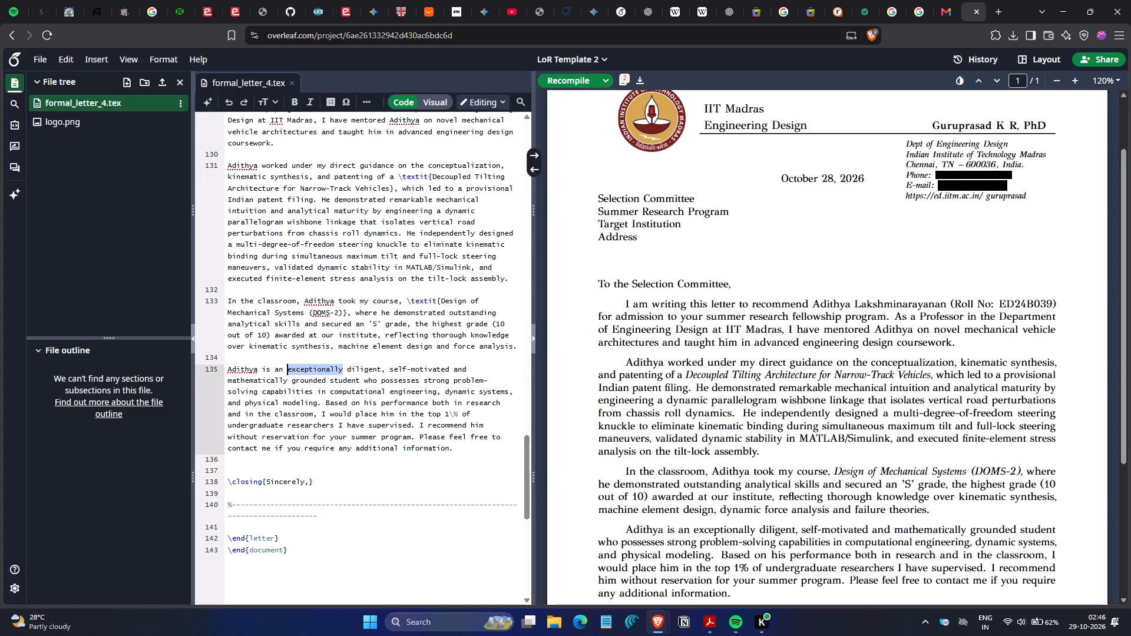
{"action": "left_click_drag", "start_coordinate": [311, 371], "coordinate": [283, 370]}
{"action": "key", "text": "a"}
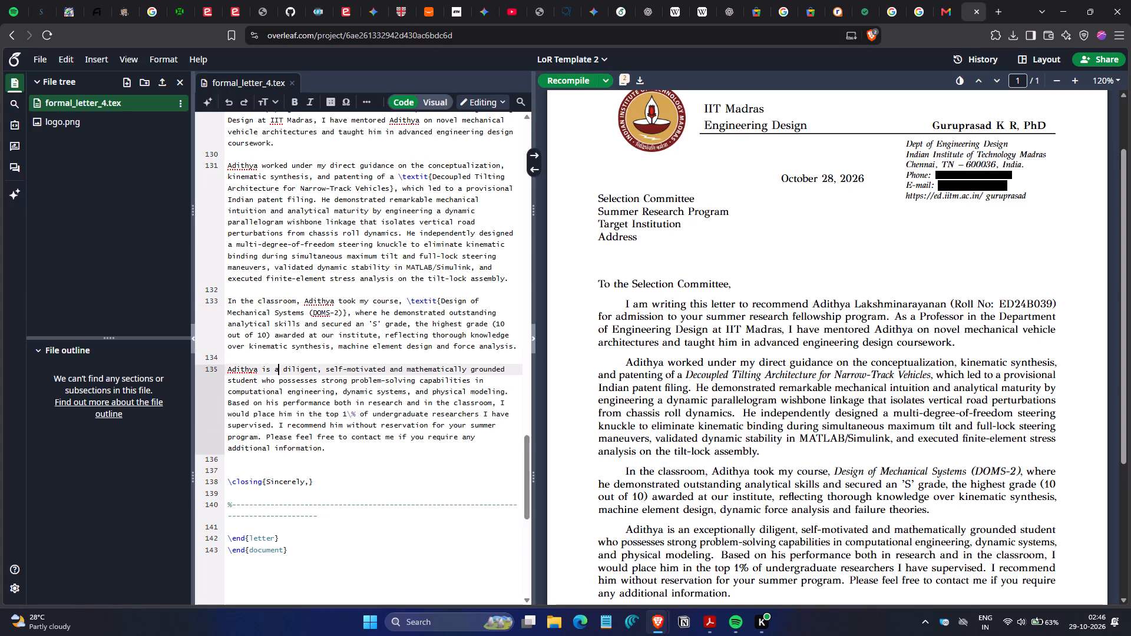
{"action": "left_click", "coordinate": [316, 371]}
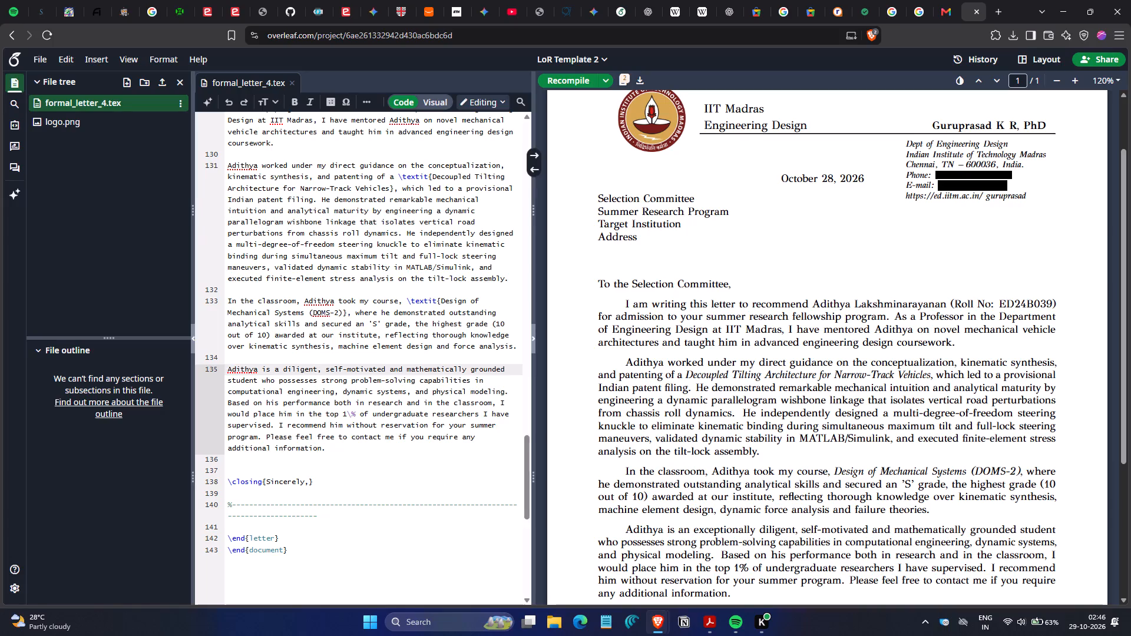
Remove the comma after "dynamic systems" in the closing paragraph.
{"action": "left_click", "coordinate": [409, 393]}
{"action": "key", "text": "BackSpace"}
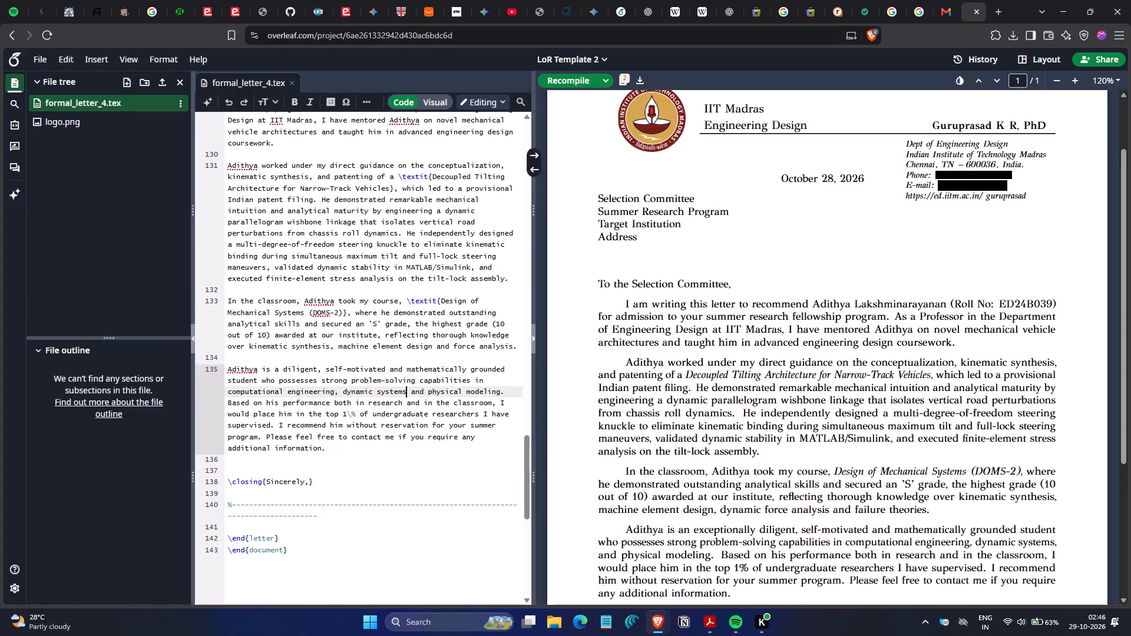
Review the compiled letter down to the signature and jump to the source of the tilting-architecture paragraph.
{"action": "scroll", "coordinate": [625, 448], "scroll_direction": "down", "scroll_amount": 1}
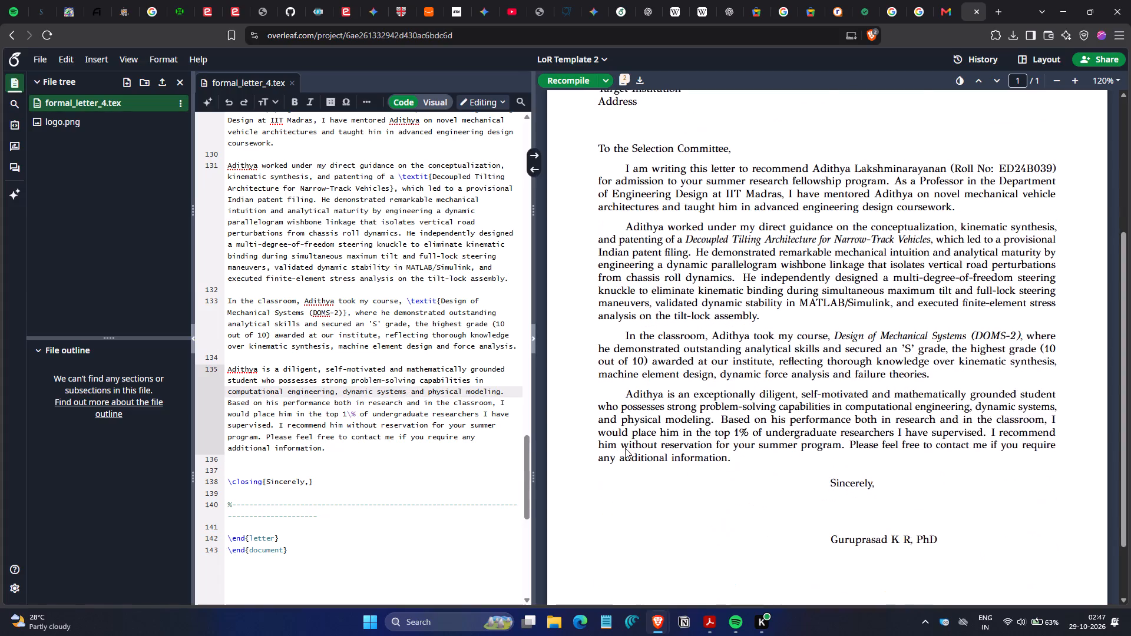
{"action": "scroll", "coordinate": [625, 448], "scroll_direction": "down", "scroll_amount": 1}
{"action": "scroll", "coordinate": [625, 448], "scroll_direction": "up", "scroll_amount": 1}
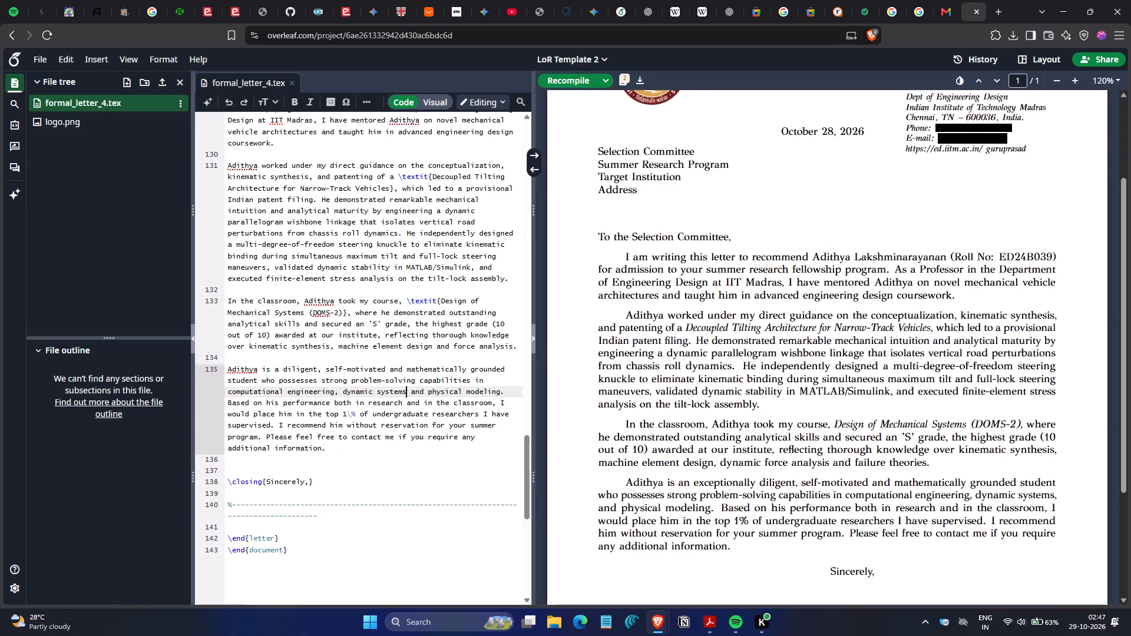
{"action": "double_click", "coordinate": [900, 393]}
{"action": "left_click", "coordinate": [900, 393]}
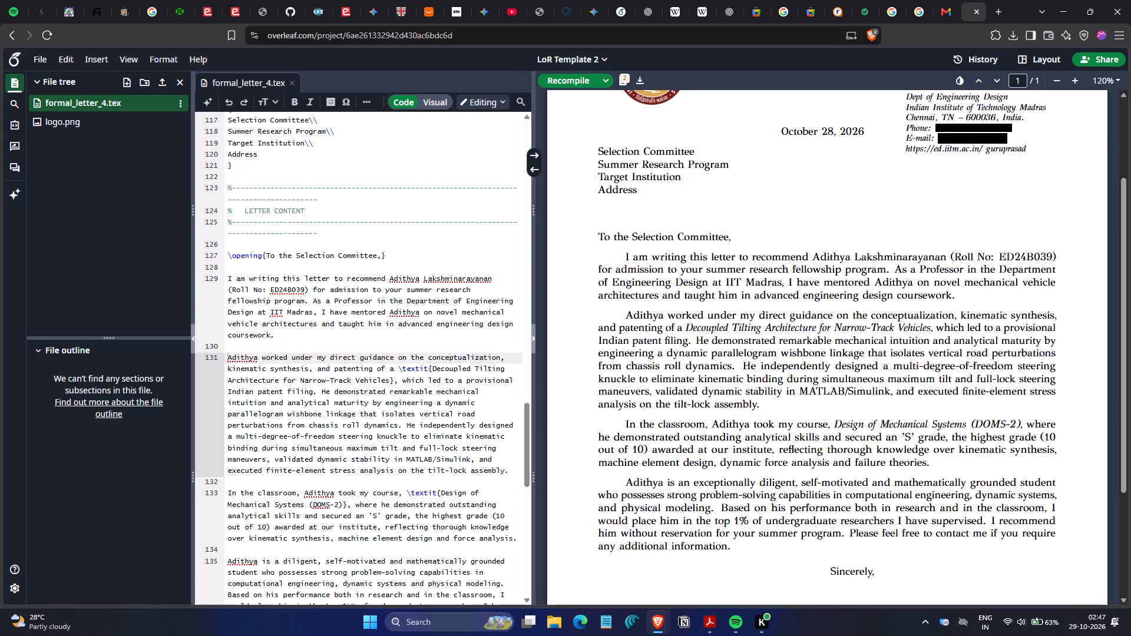
Locate the web address definition for the letterhead in the source's sender information section.
{"action": "scroll", "coordinate": [900, 393], "scroll_direction": "up", "scroll_amount": 2}
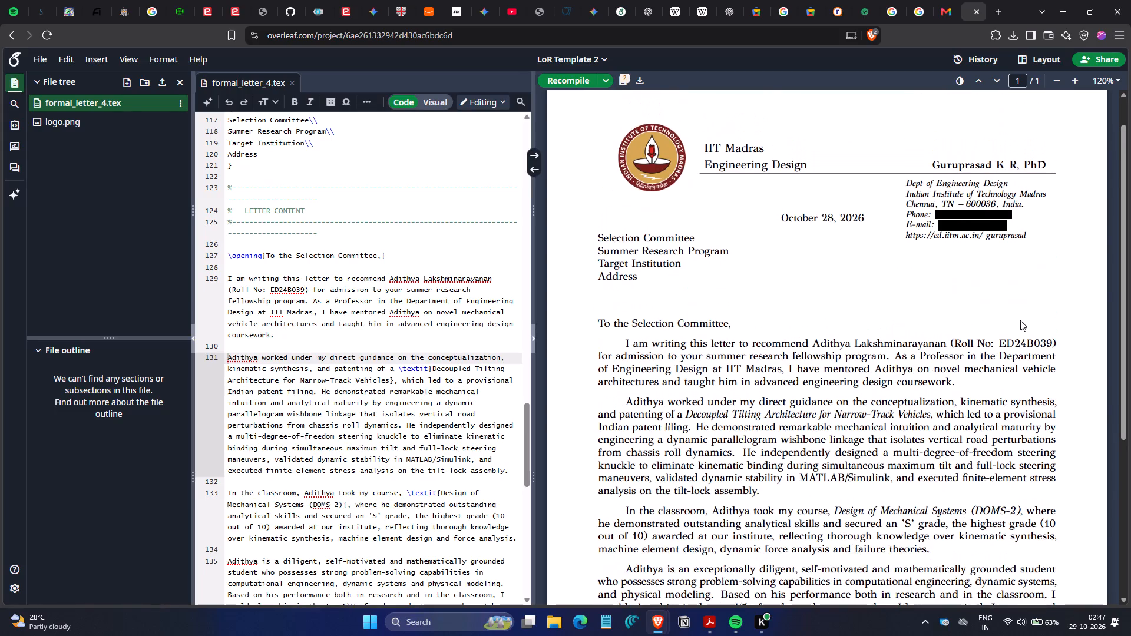
{"action": "triple_click", "coordinate": [1000, 237]}
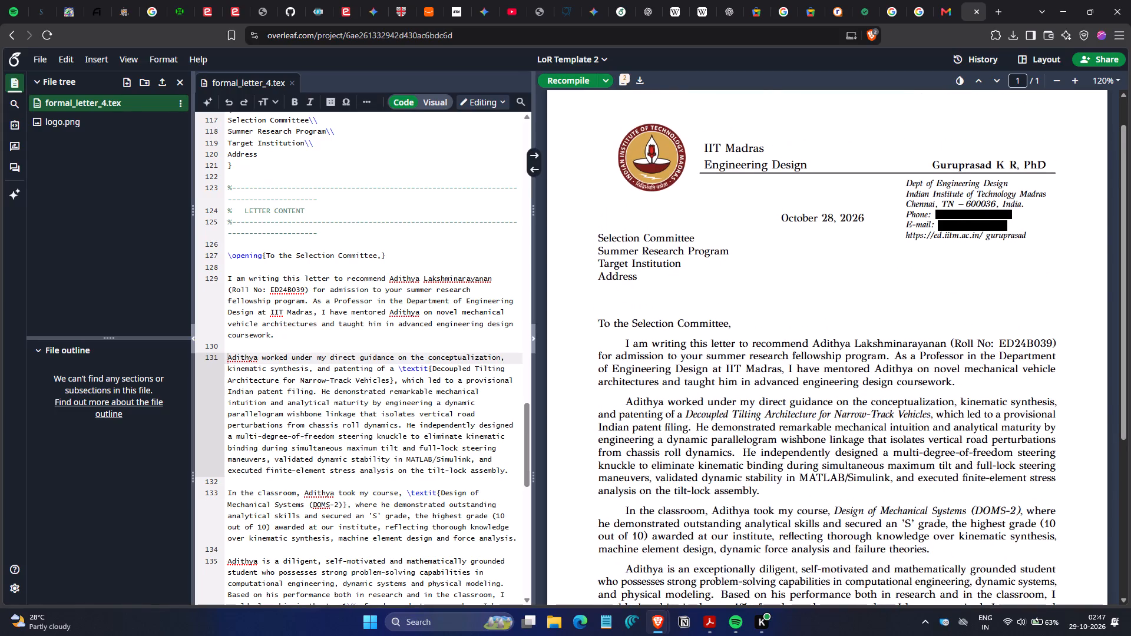
{"action": "left_click", "coordinate": [1000, 237]}
{"action": "left_click", "coordinate": [1000, 237]}
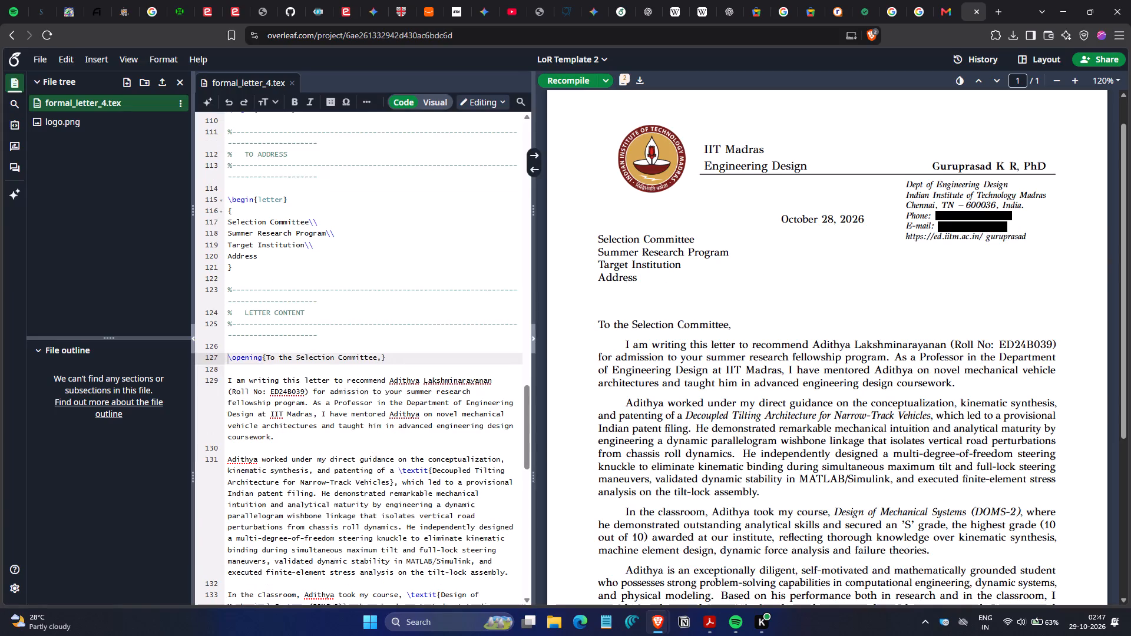
{"action": "scroll", "coordinate": [410, 337], "scroll_direction": "up", "scroll_amount": 8}
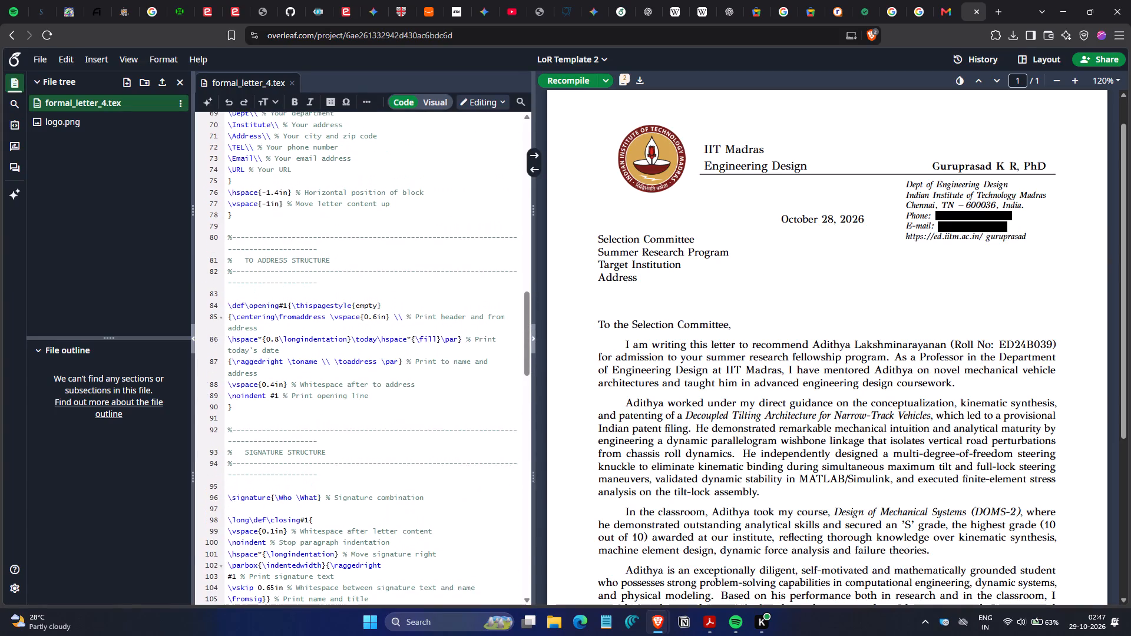
{"action": "scroll", "coordinate": [348, 342], "scroll_direction": "up", "scroll_amount": 4}
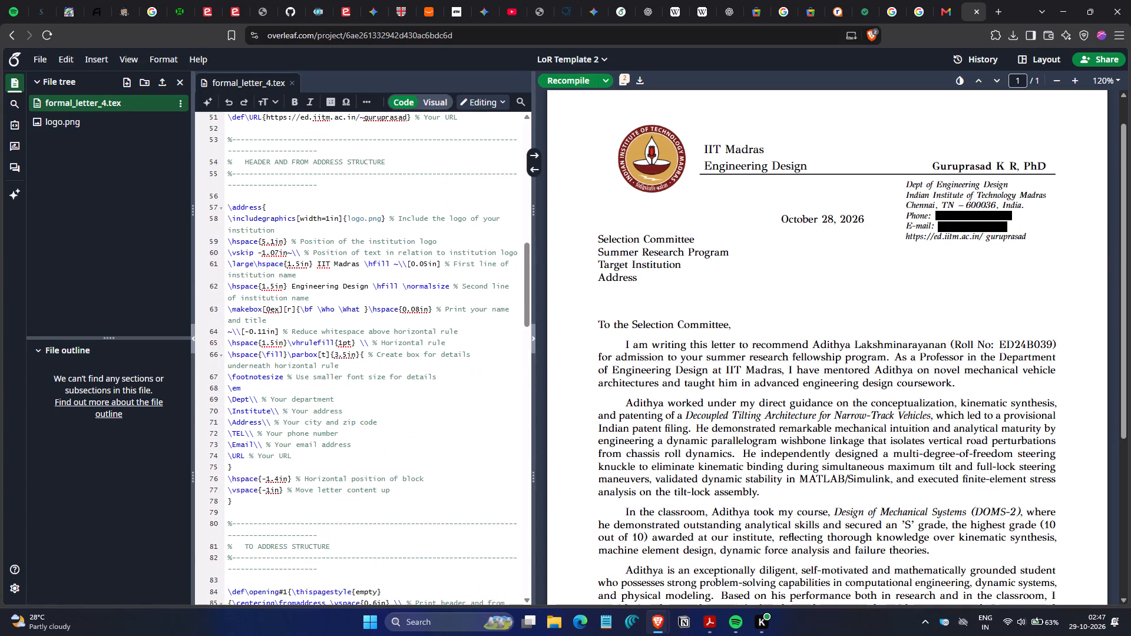
{"action": "scroll", "coordinate": [357, 406], "scroll_direction": "up", "scroll_amount": 3}
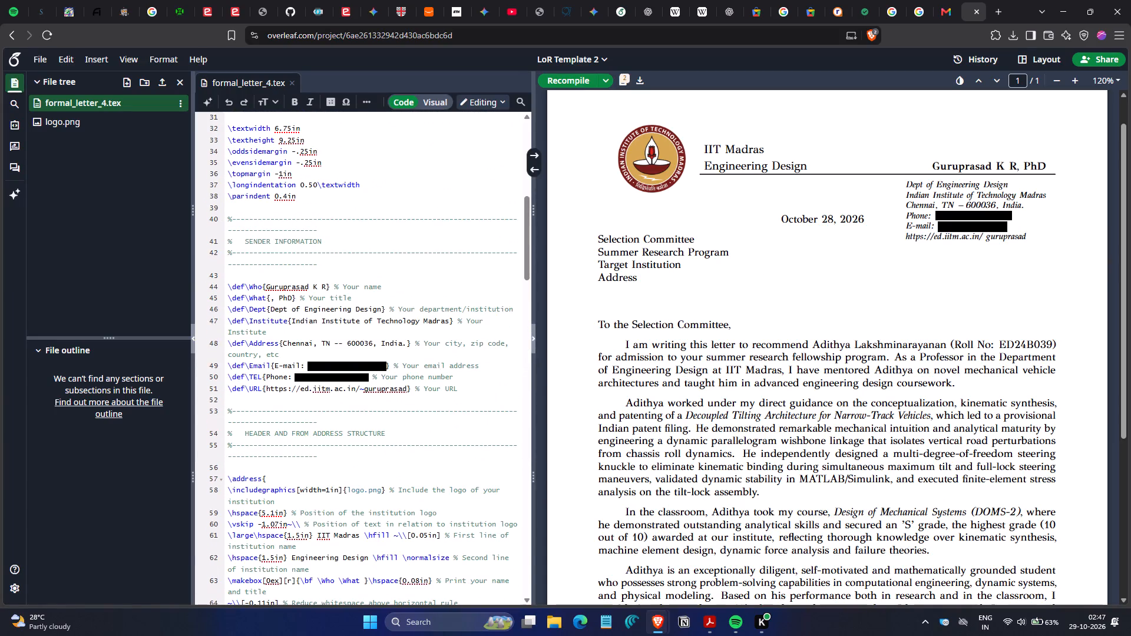
{"action": "left_click", "coordinate": [361, 389]}
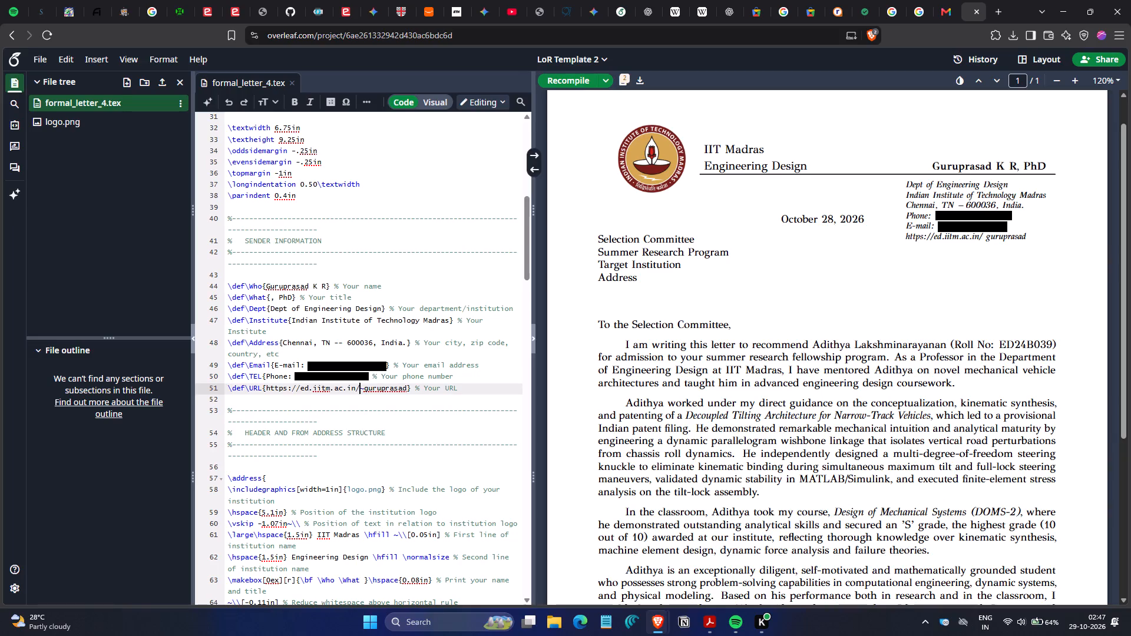
{"action": "key", "text": "ctrl+t"}
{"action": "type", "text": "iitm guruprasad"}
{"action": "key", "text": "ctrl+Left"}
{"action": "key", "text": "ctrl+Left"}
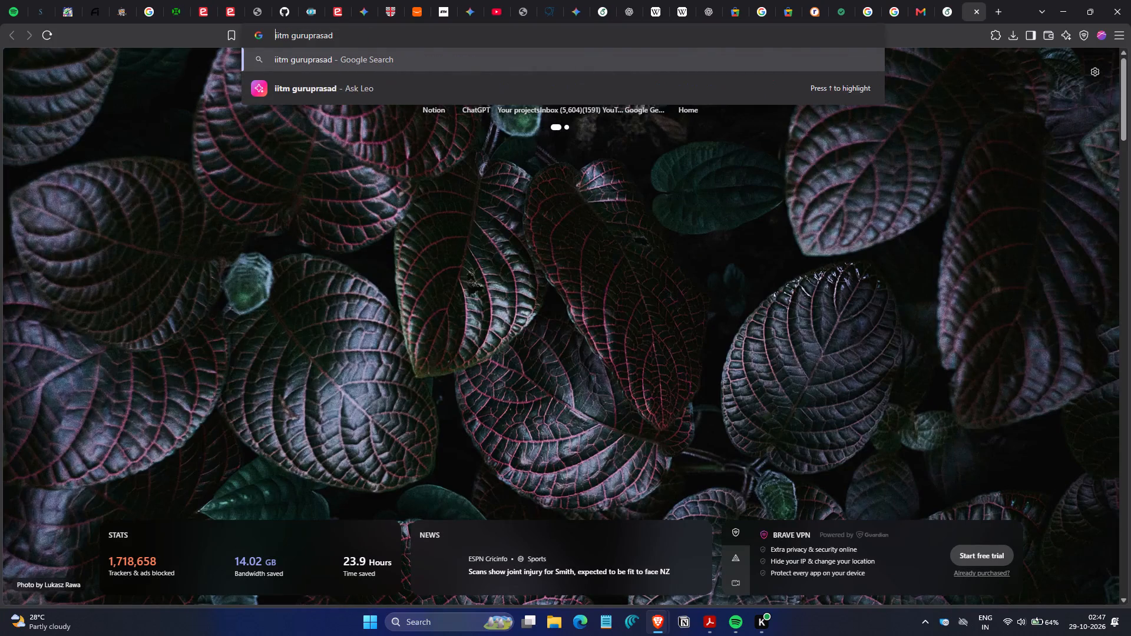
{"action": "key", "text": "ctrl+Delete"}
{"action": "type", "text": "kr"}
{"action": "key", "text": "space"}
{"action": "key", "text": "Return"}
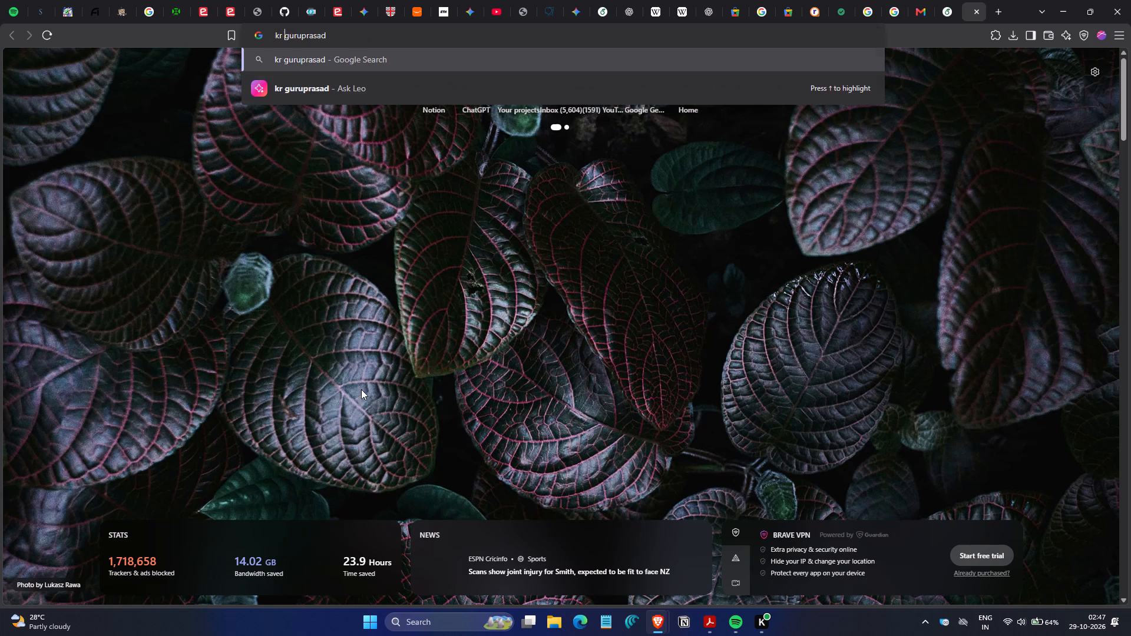
Open the professor's IIT Kanpur faculty profile from the search results and copy its web address.
{"action": "left_click", "coordinate": [297, 178]}
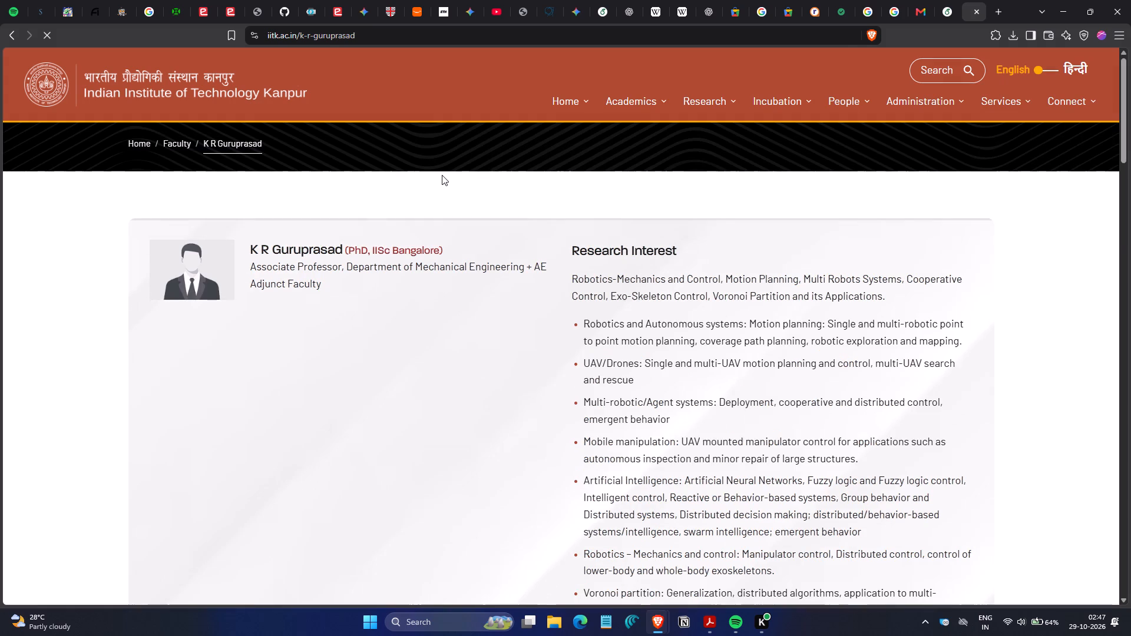
{"action": "scroll", "coordinate": [442, 175], "scroll_direction": "down", "scroll_amount": 1}
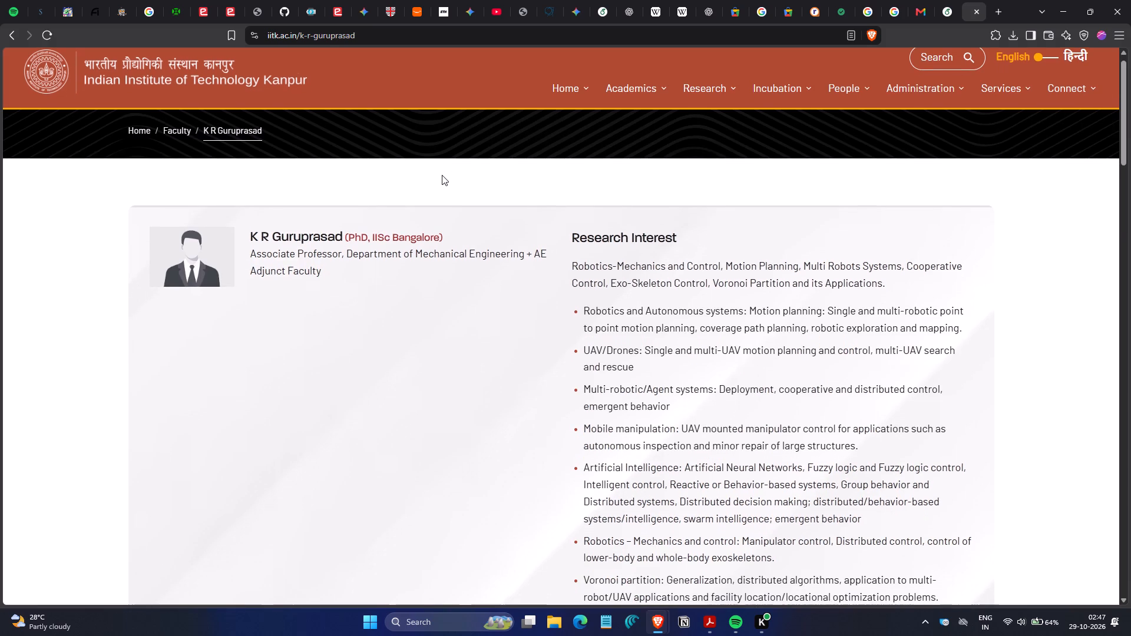
{"action": "left_click", "coordinate": [404, 37]}
{"action": "key", "text": "ctrl+c"}
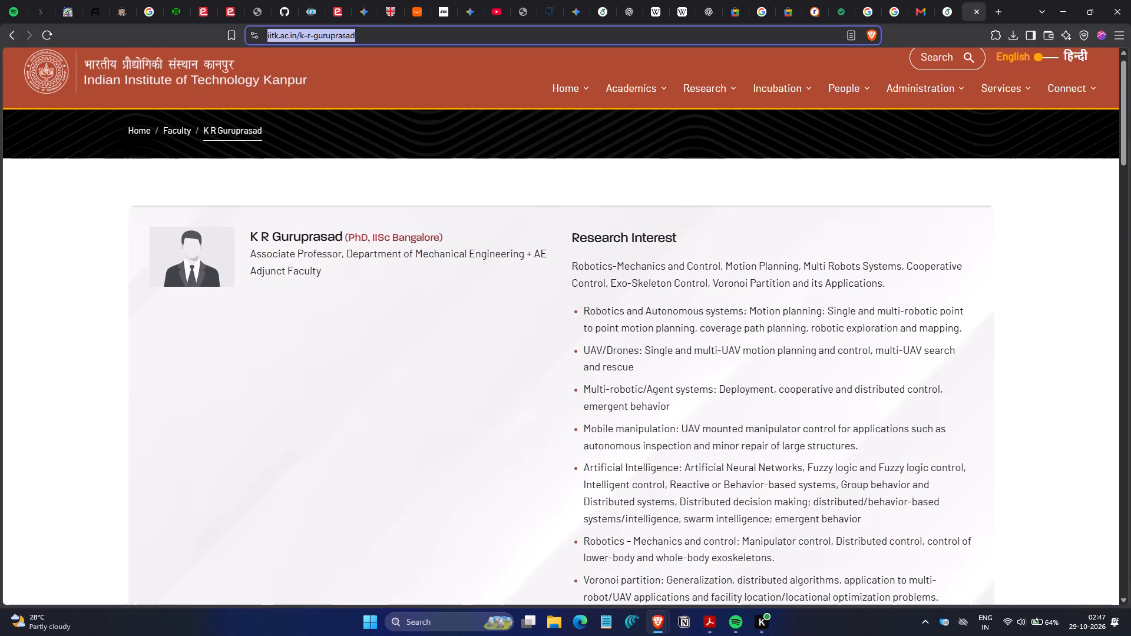
Examine the profile's contact details, look through the other search results, and return to the IIT Kanpur profile.
{"action": "scroll", "coordinate": [648, 267], "scroll_direction": "down", "scroll_amount": 4}
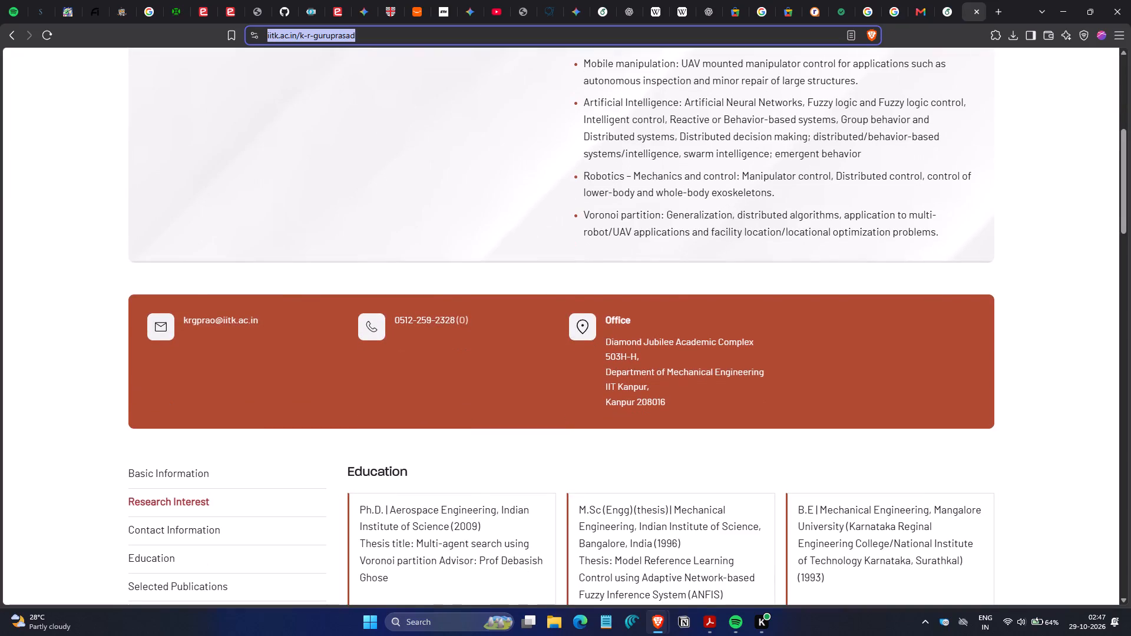
{"action": "left_click", "coordinate": [648, 267], "text": "alt"}
{"action": "key", "text": "alt+Left"}
{"action": "scroll", "coordinate": [648, 267], "scroll_direction": "down", "scroll_amount": 9}
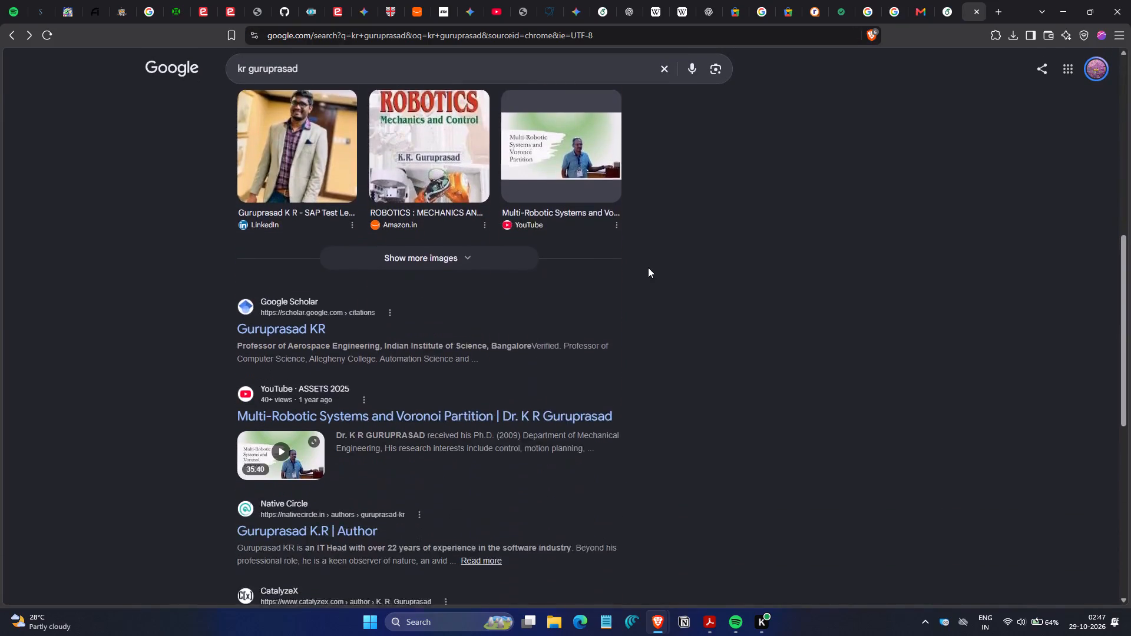
{"action": "scroll", "coordinate": [648, 267], "scroll_direction": "down", "scroll_amount": 4}
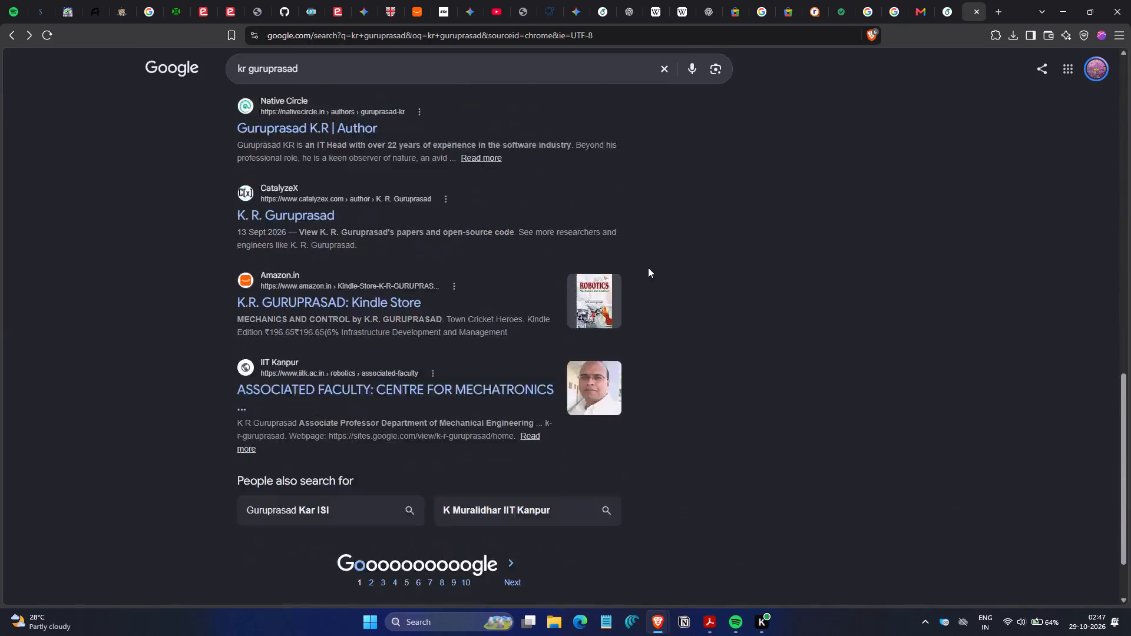
{"action": "scroll", "coordinate": [648, 267], "scroll_direction": "down", "scroll_amount": 2}
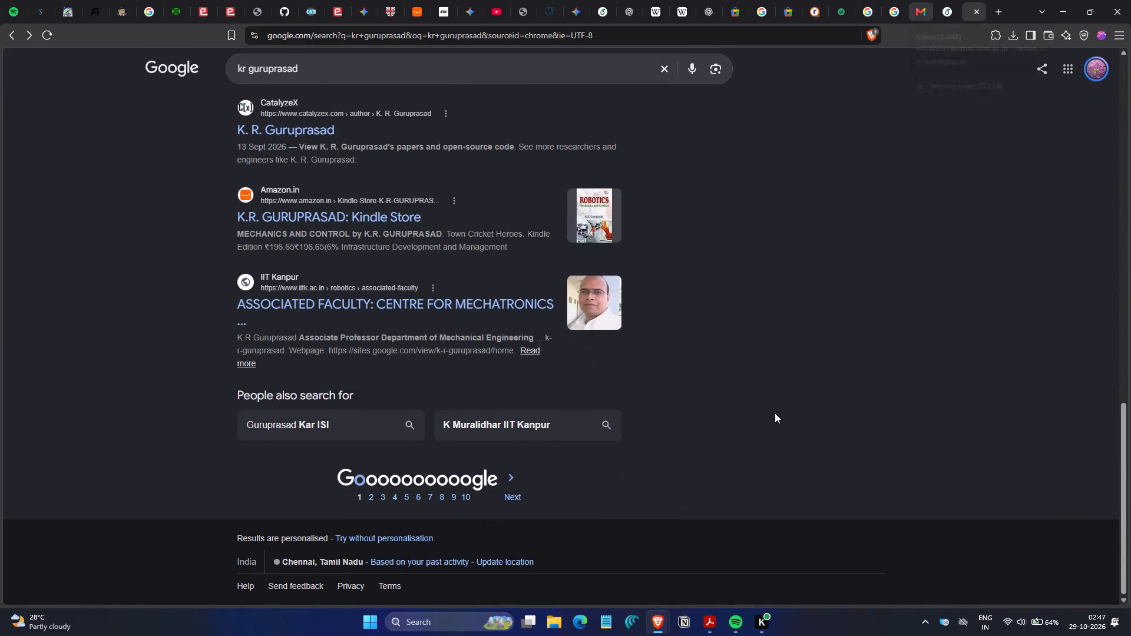
{"action": "scroll", "coordinate": [775, 413], "scroll_direction": "up", "scroll_amount": 9}
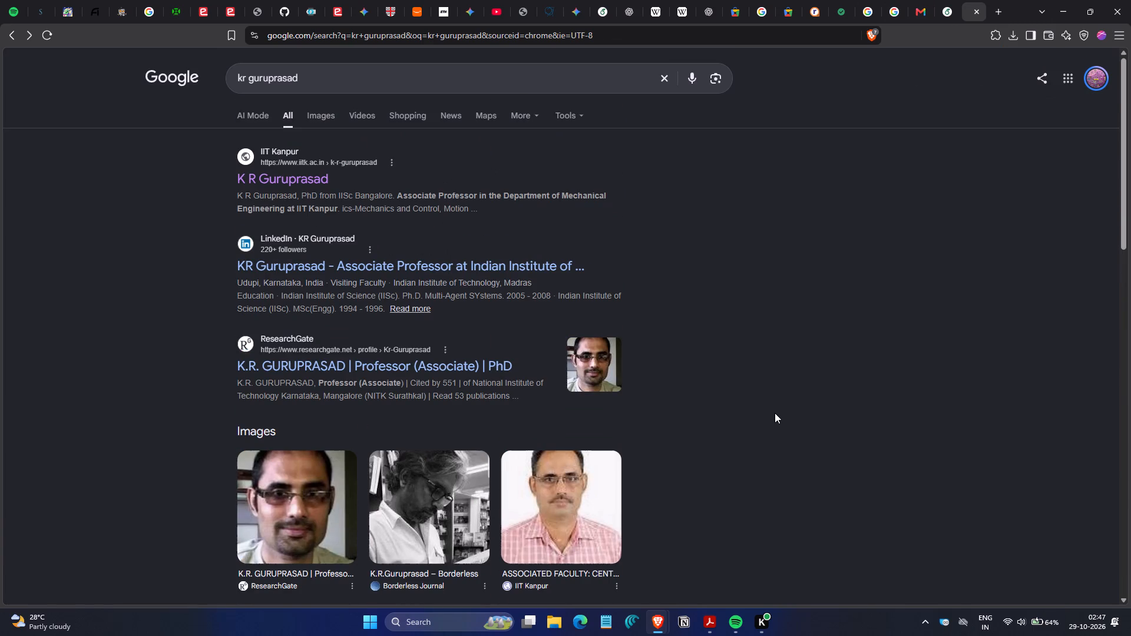
{"action": "key", "text": "alt+Right"}
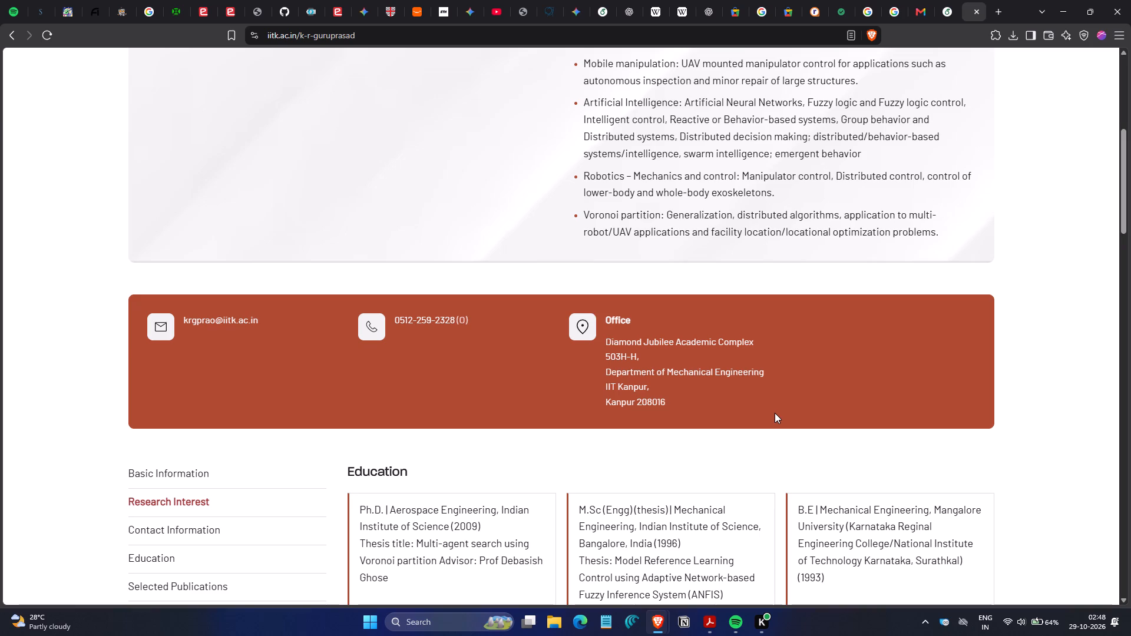
{"action": "scroll", "coordinate": [775, 413], "scroll_direction": "up", "scroll_amount": 4}
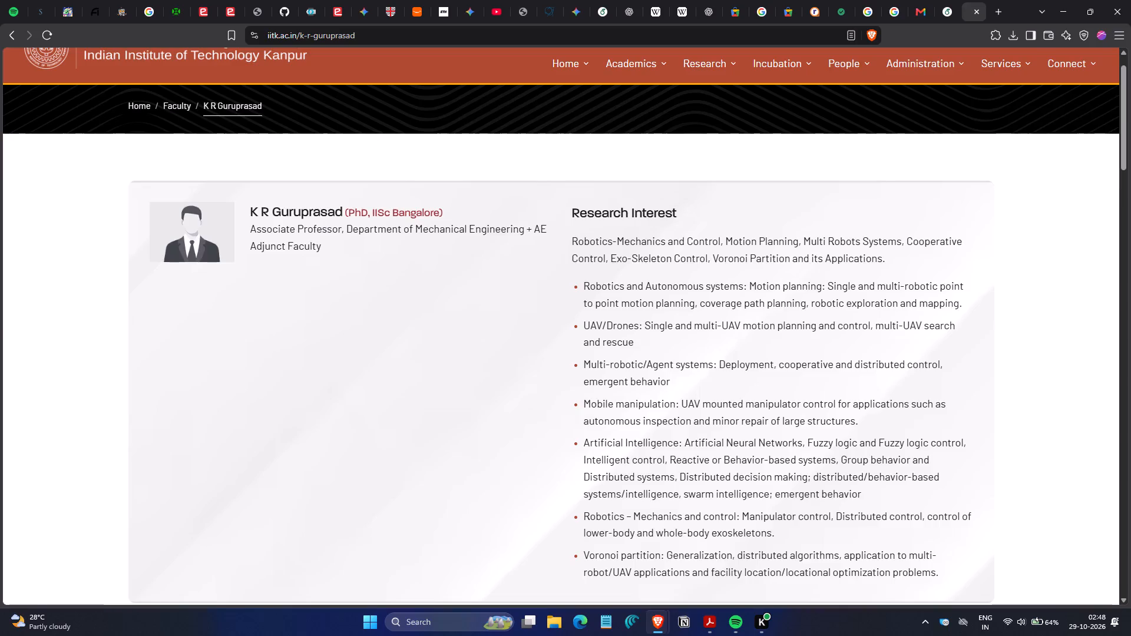
Replace the sender's web address in the Overleaf letter source with the copied IIT Kanpur profile address and recompile the letter.
{"action": "key", "text": "ctrl+shift+Tab"}
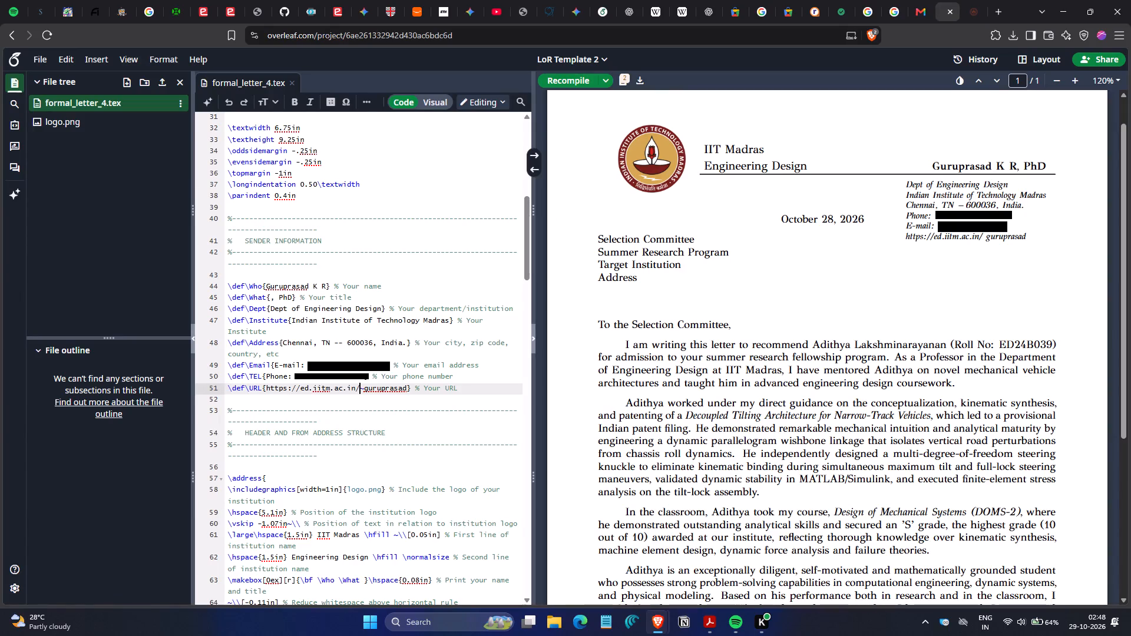
{"action": "left_click_drag", "start_coordinate": [266, 390], "coordinate": [399, 386]}
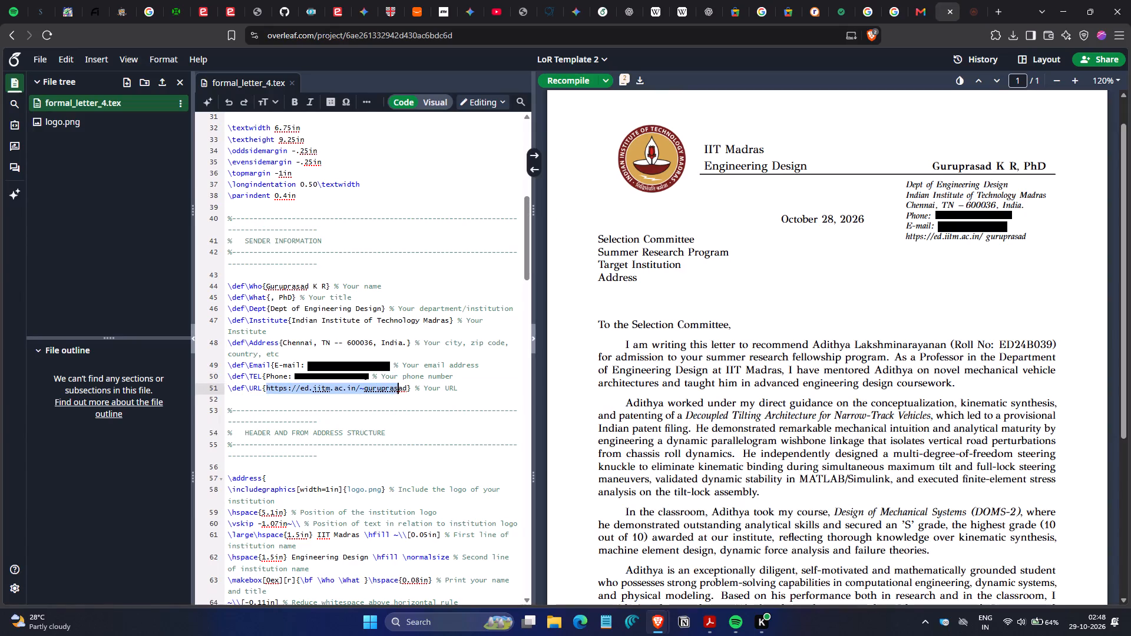
{"action": "left_click_drag", "start_coordinate": [399, 386], "coordinate": [407, 387]}
{"action": "key", "text": "ctrl+v"}
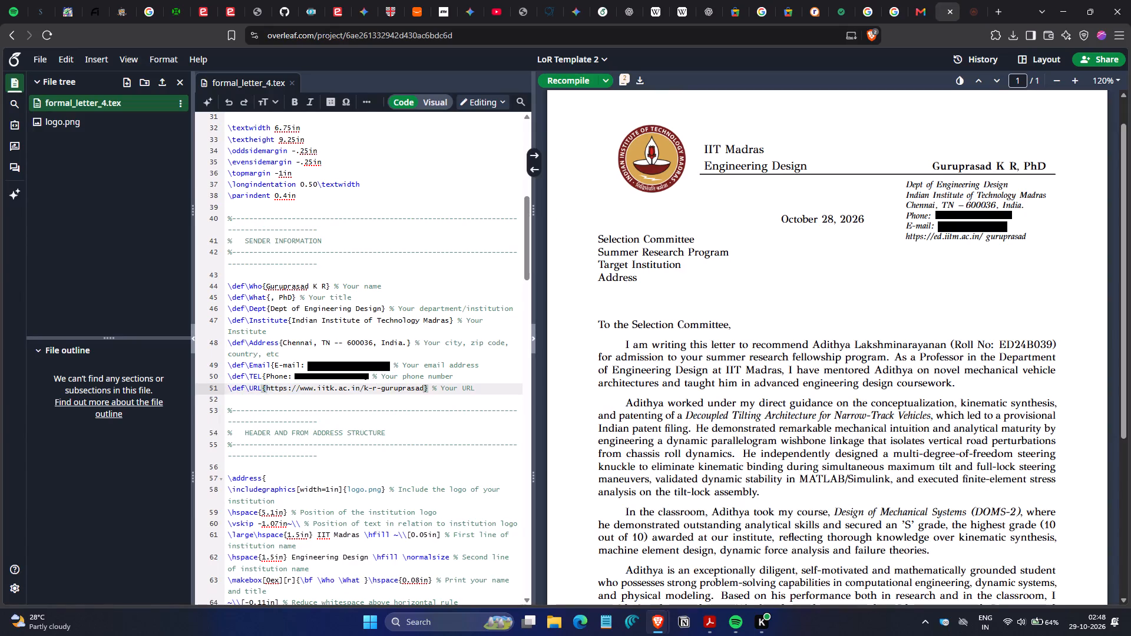
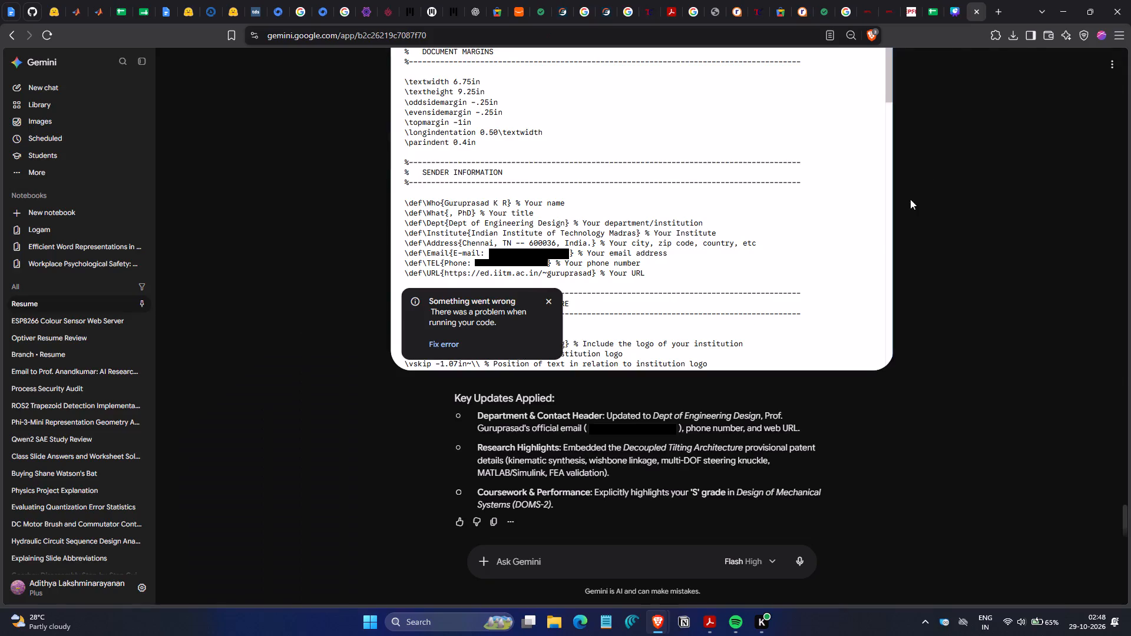
Switch to Overleaf and change the domain of the letterhead's e-mail address to gmail.com in the sender information section.
{"action": "key", "text": "alt+Tab"}
{"action": "key", "text": "ctrl+Tab"}
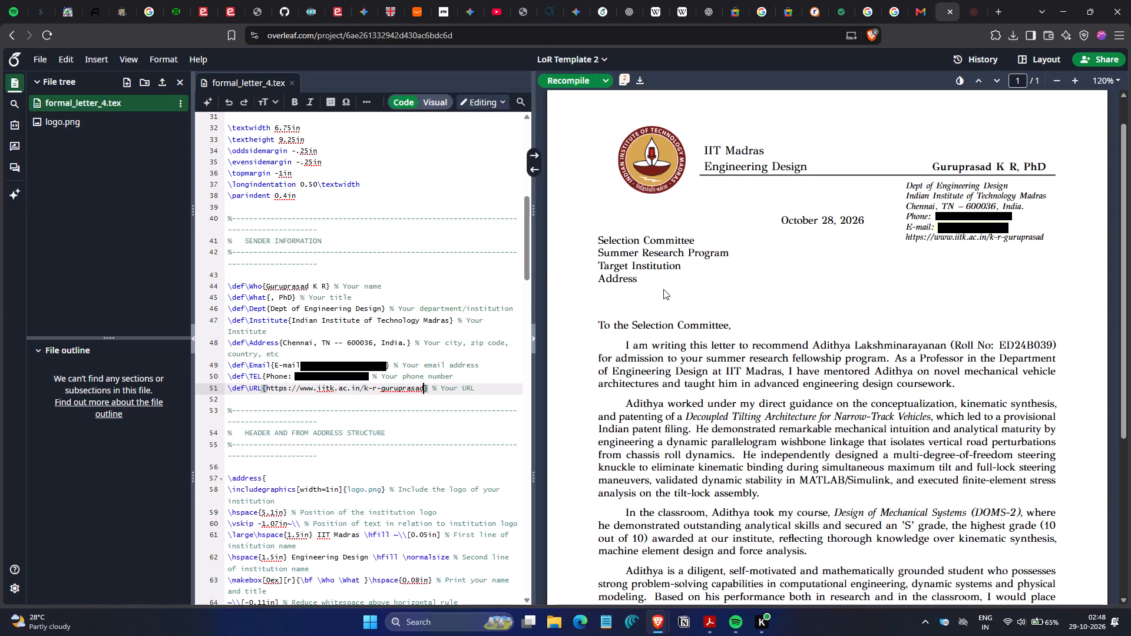
{"action": "left_click", "coordinate": [346, 363]}
{"action": "left_click_drag", "start_coordinate": [346, 363], "coordinate": [348, 363]}
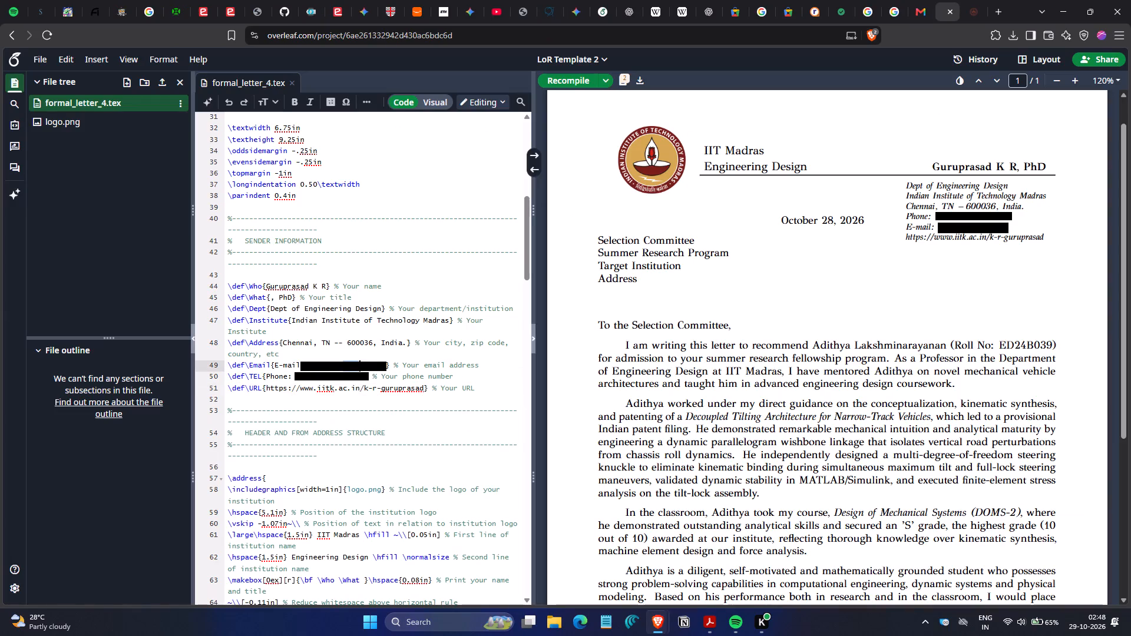
{"action": "left_click_drag", "start_coordinate": [348, 363], "coordinate": [379, 365]}
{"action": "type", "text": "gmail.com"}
{"action": "left_click", "coordinate": [425, 395]}
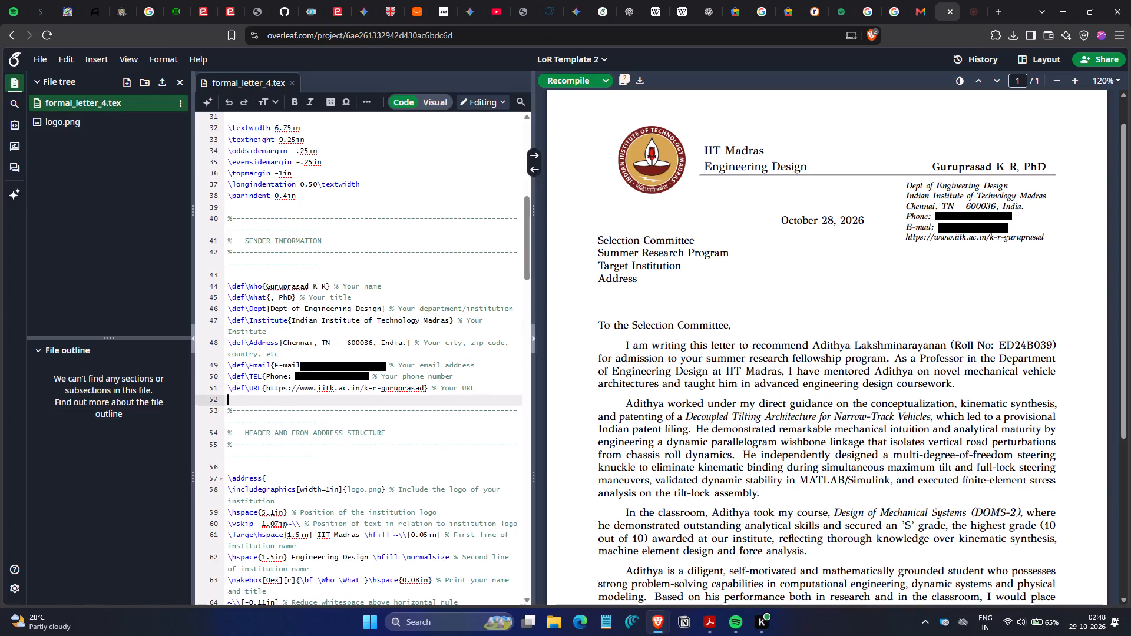
{"action": "left_click", "coordinate": [434, 403]}
Return to the professor's IIT Kanpur faculty profile and try to open the phone number link in its contact details with an external app.
{"action": "scroll", "coordinate": [434, 403], "scroll_direction": "down", "scroll_amount": 1}
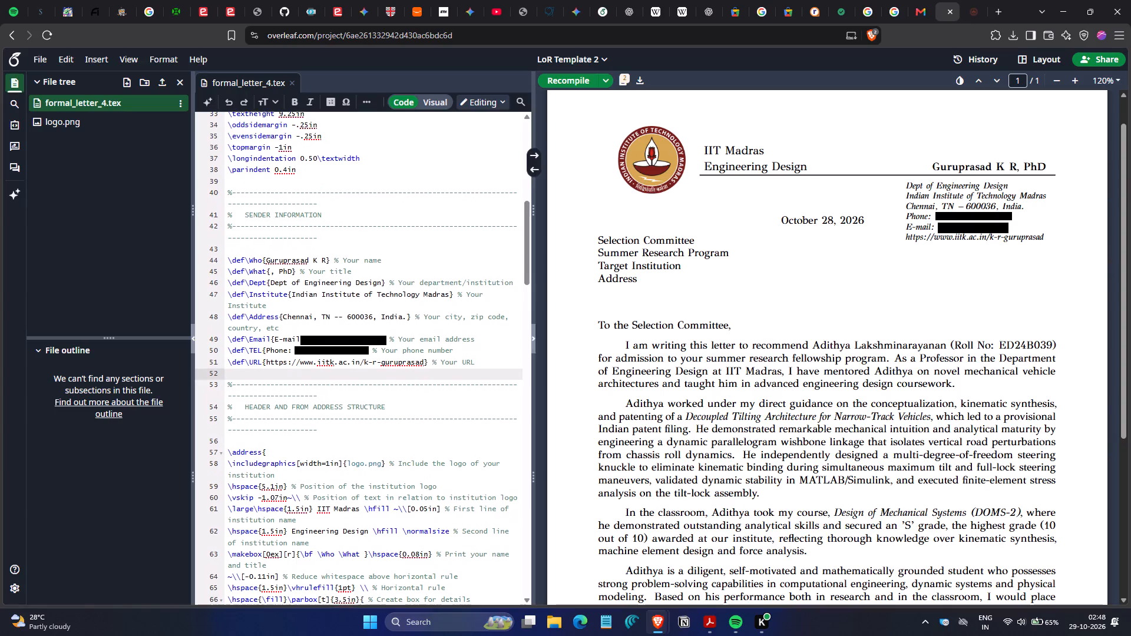
{"action": "scroll", "coordinate": [434, 403], "scroll_direction": "down", "scroll_amount": 3}
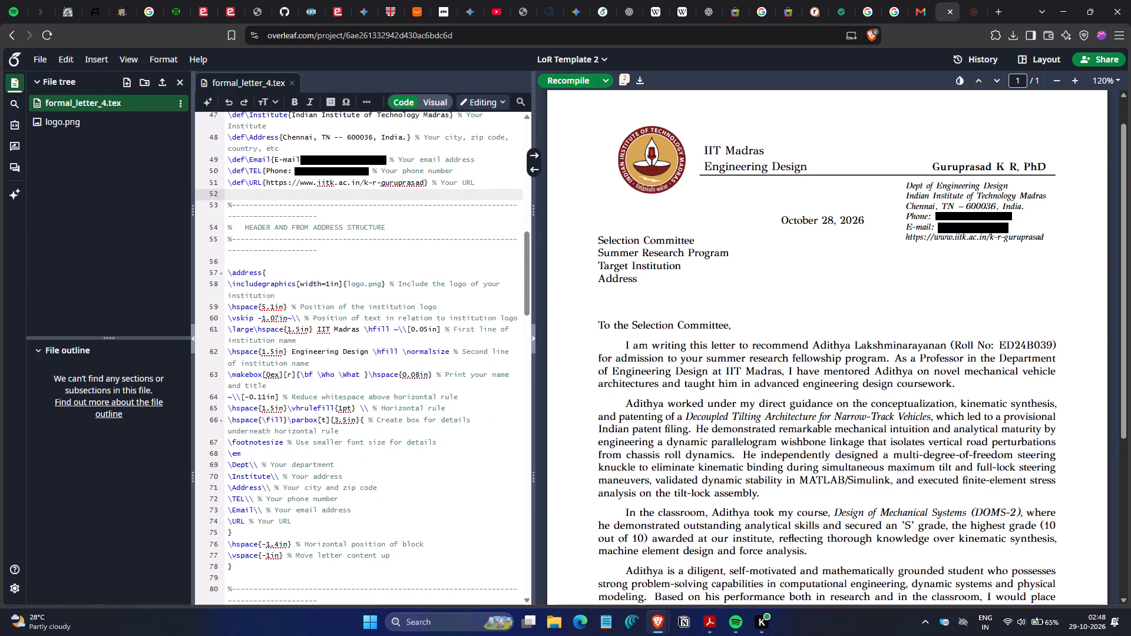
{"action": "key", "text": "ctrl+shift+Tab"}
{"action": "key", "text": "ctrl+Tab"}
{"action": "key", "text": "ctrl+Tab"}
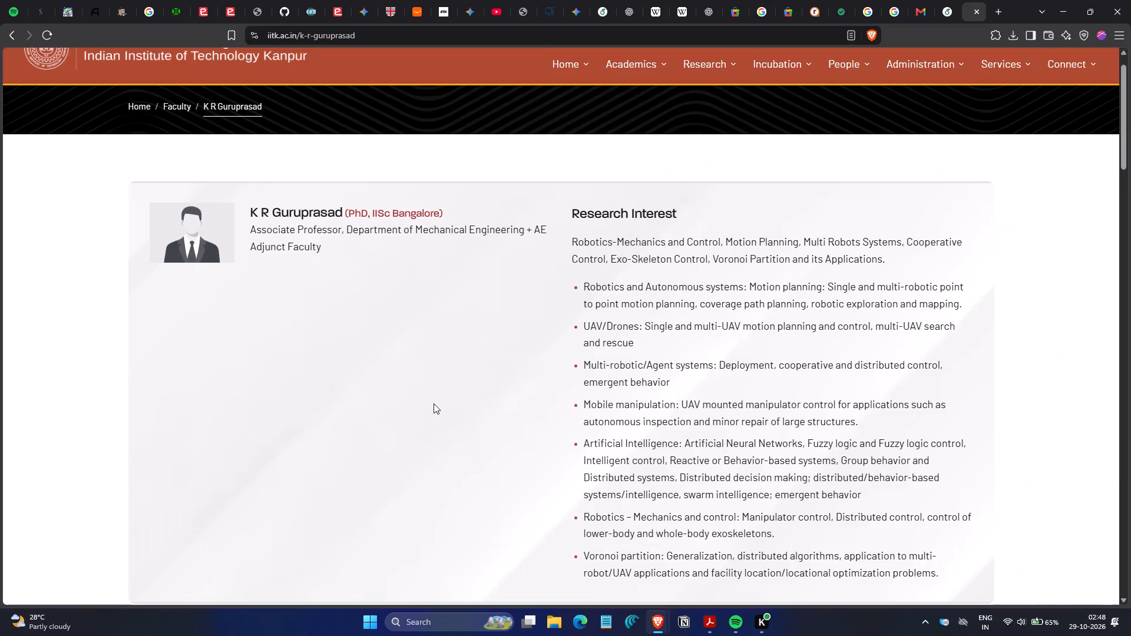
{"action": "scroll", "coordinate": [434, 403], "scroll_direction": "down", "scroll_amount": 3}
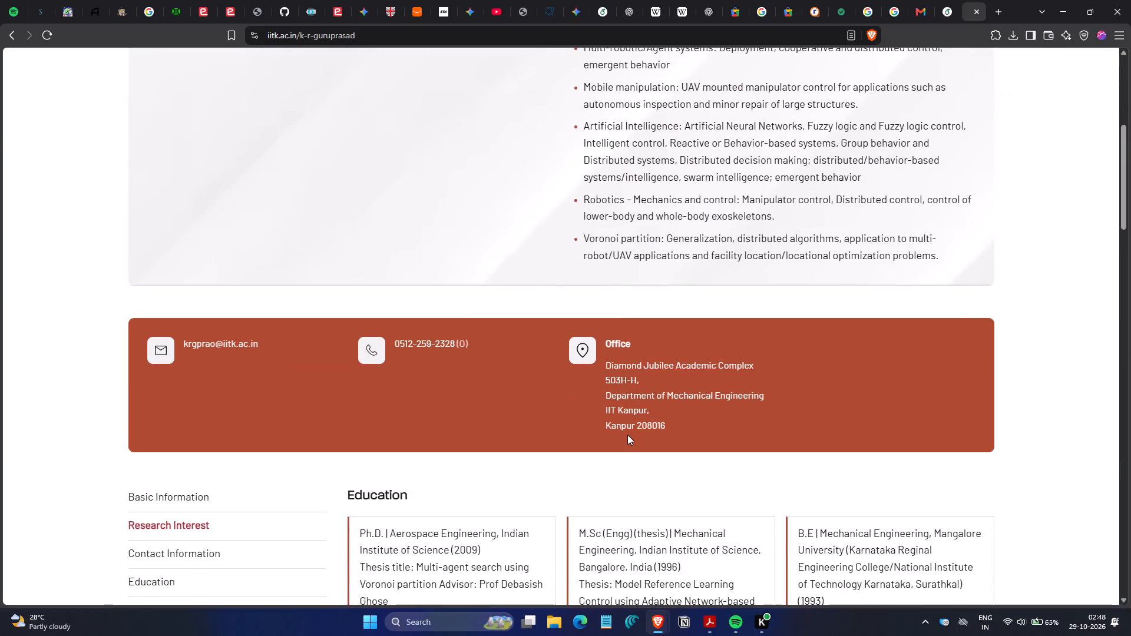
{"action": "right_click", "coordinate": [431, 342]}
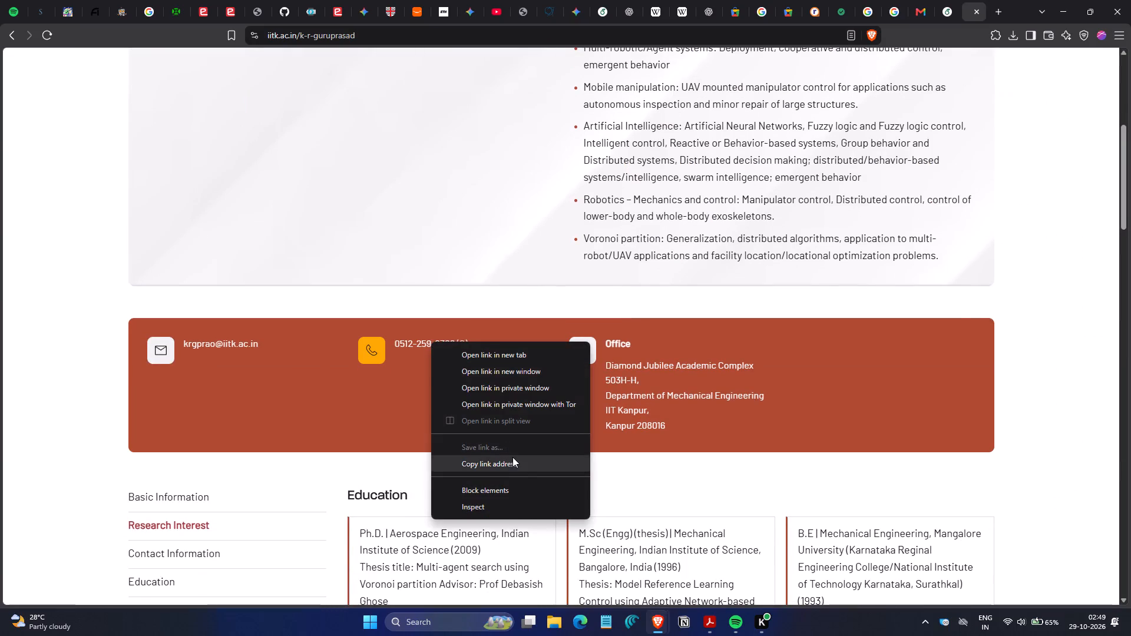
{"action": "left_click", "coordinate": [399, 342]}
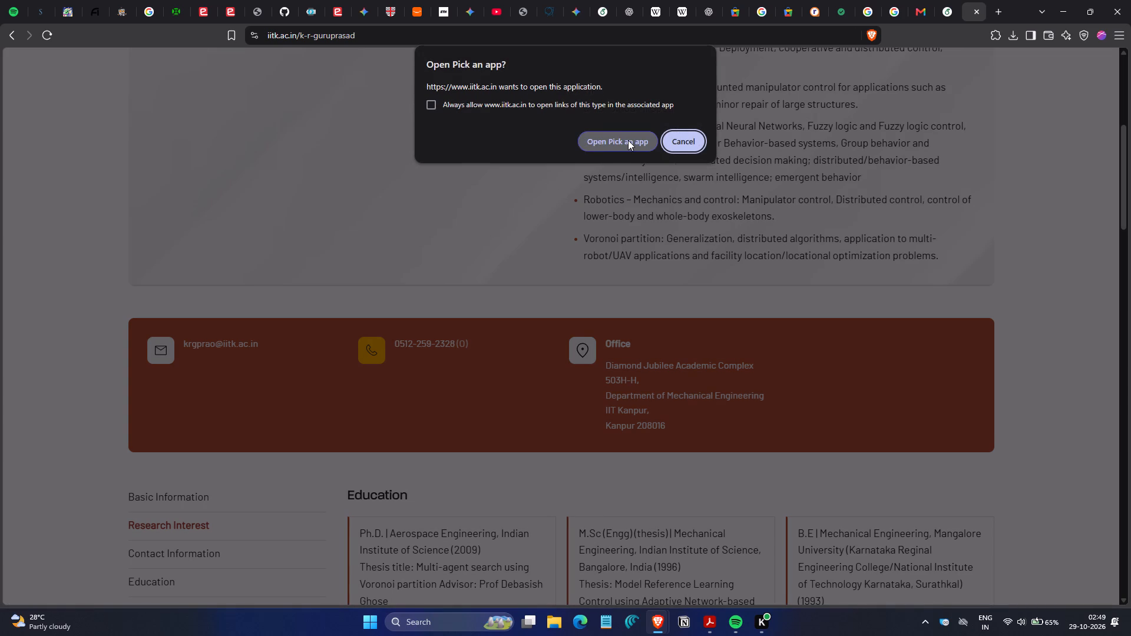
{"action": "left_click", "coordinate": [628, 140]}
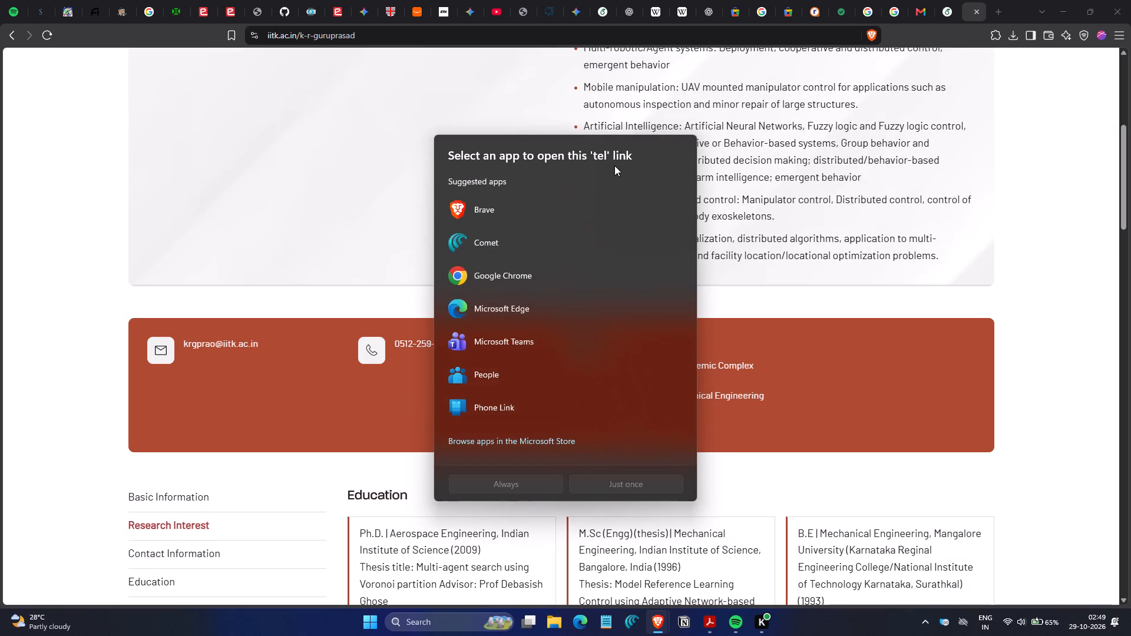
Dismiss the app chooser and copy the office phone number from the faculty profile's contact details.
{"action": "key", "text": "Escape"}
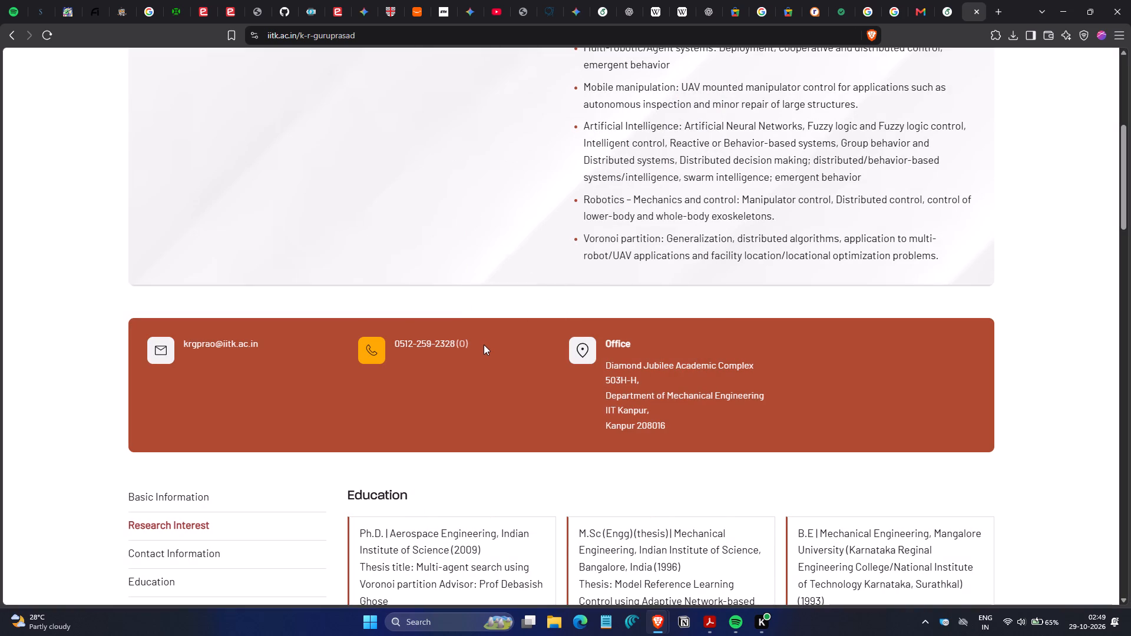
{"action": "left_click_drag", "start_coordinate": [484, 344], "coordinate": [425, 354]}
{"action": "left_click_drag", "start_coordinate": [425, 354], "coordinate": [391, 344]}
{"action": "key", "text": "ctrl+c"}
{"action": "left_click", "coordinate": [451, 216]}
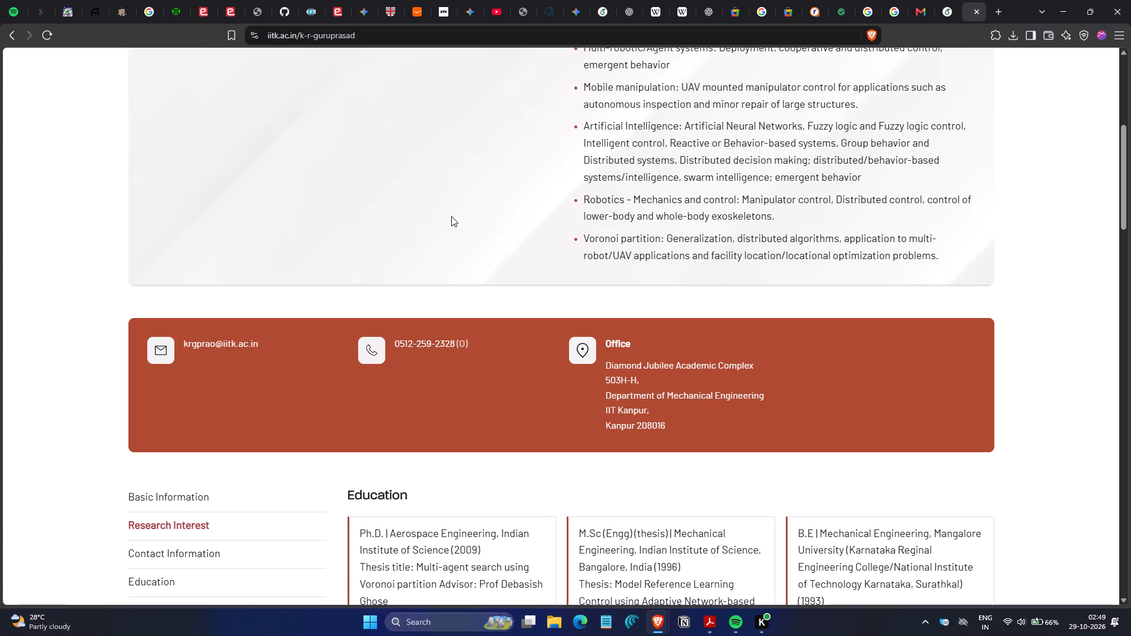
Replace the phone number in the letterhead's TEL definition with the copied office number, remove its leading zero, and recompile the letter.
{"action": "key", "text": "ctrl+Tab"}
{"action": "key", "text": "ctrl+shift+Tab"}
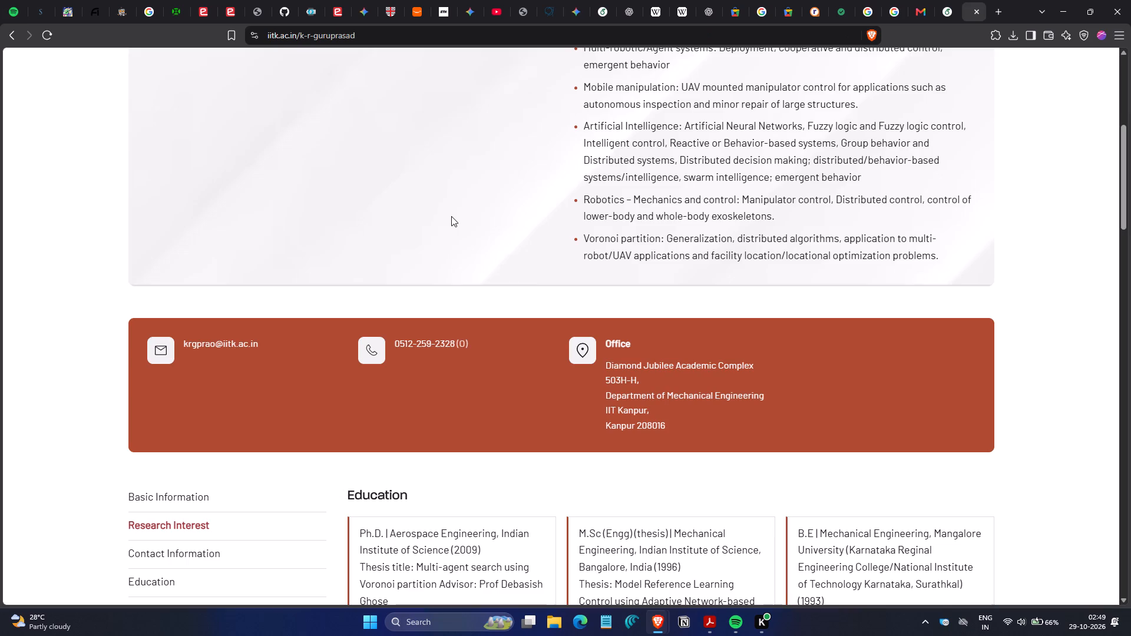
{"action": "key", "text": "ctrl+shift+Tab"}
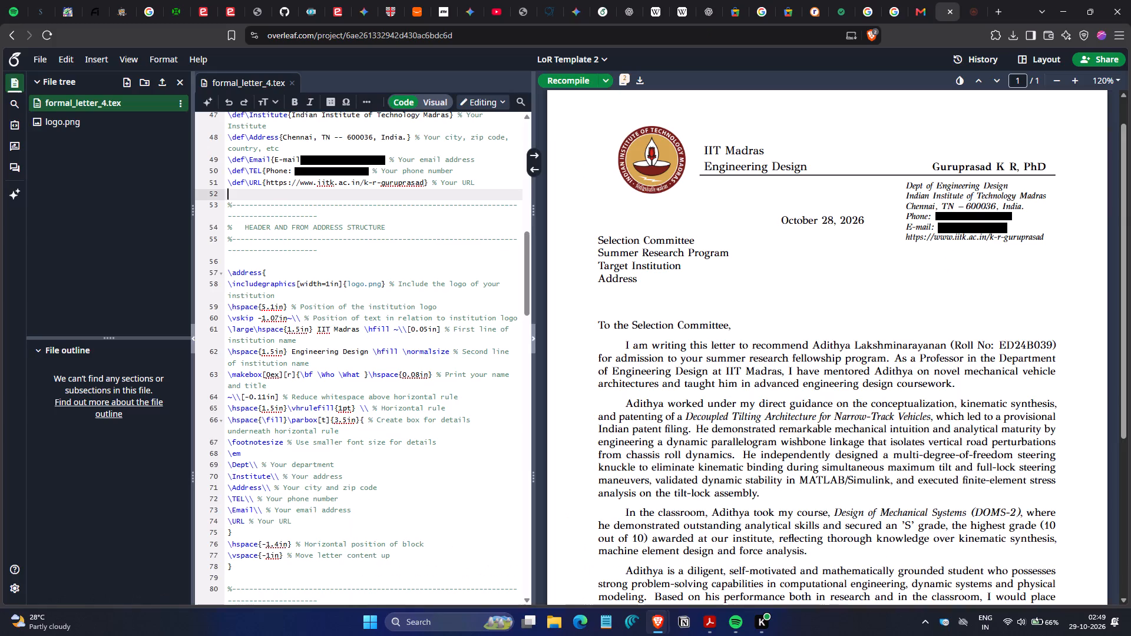
{"action": "left_click", "coordinate": [355, 169]}
{"action": "left_click_drag", "start_coordinate": [355, 169], "coordinate": [303, 170]}
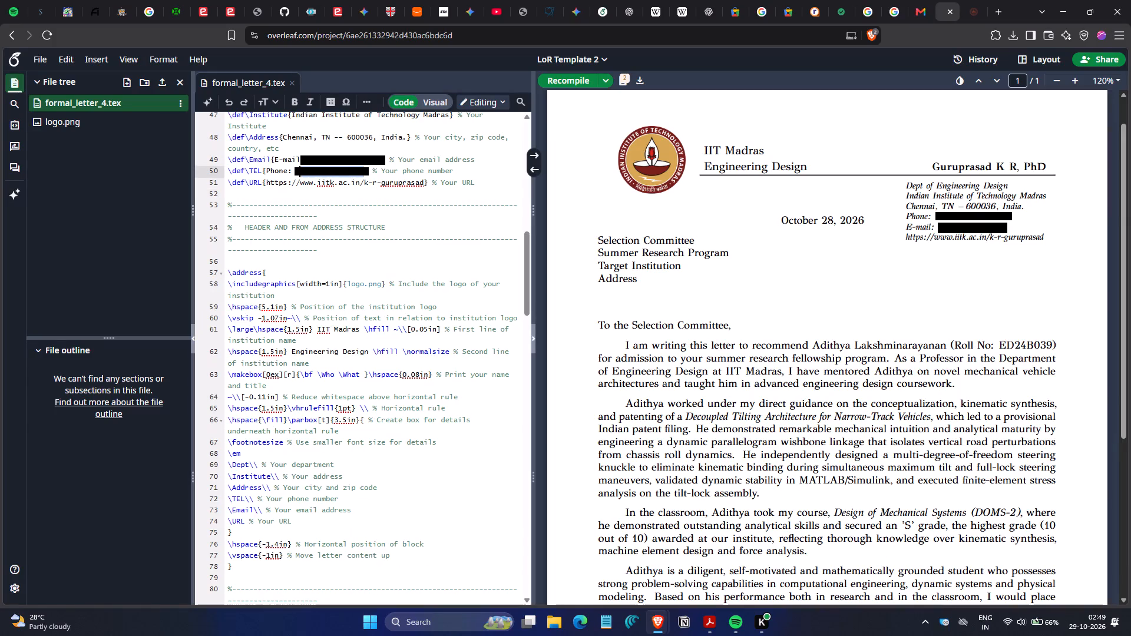
{"action": "key", "text": "ctrl+v"}
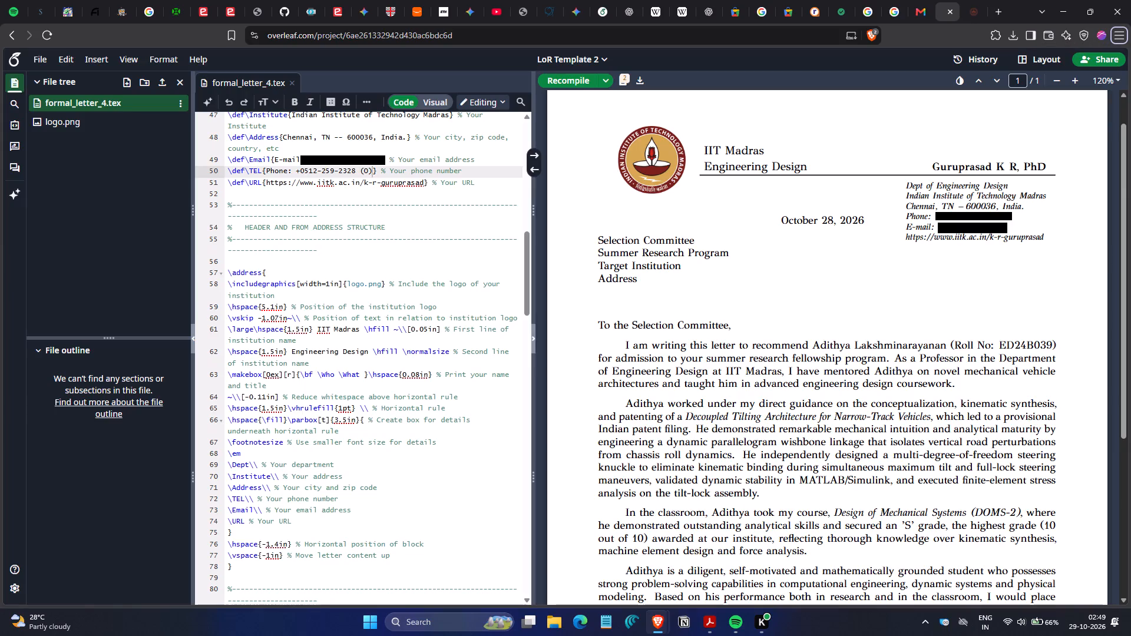
{"action": "key", "text": "ctrl+Left"}
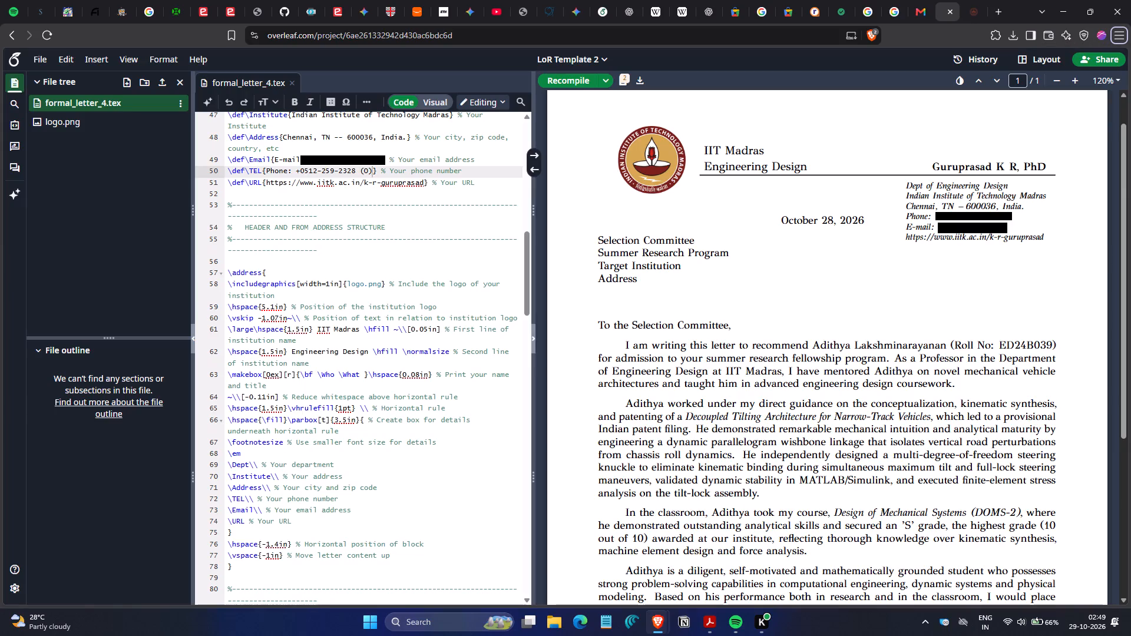
{"action": "left_click", "coordinate": [308, 171]}
{"action": "key", "text": "Left"}
{"action": "key", "text": "BackSpace"}
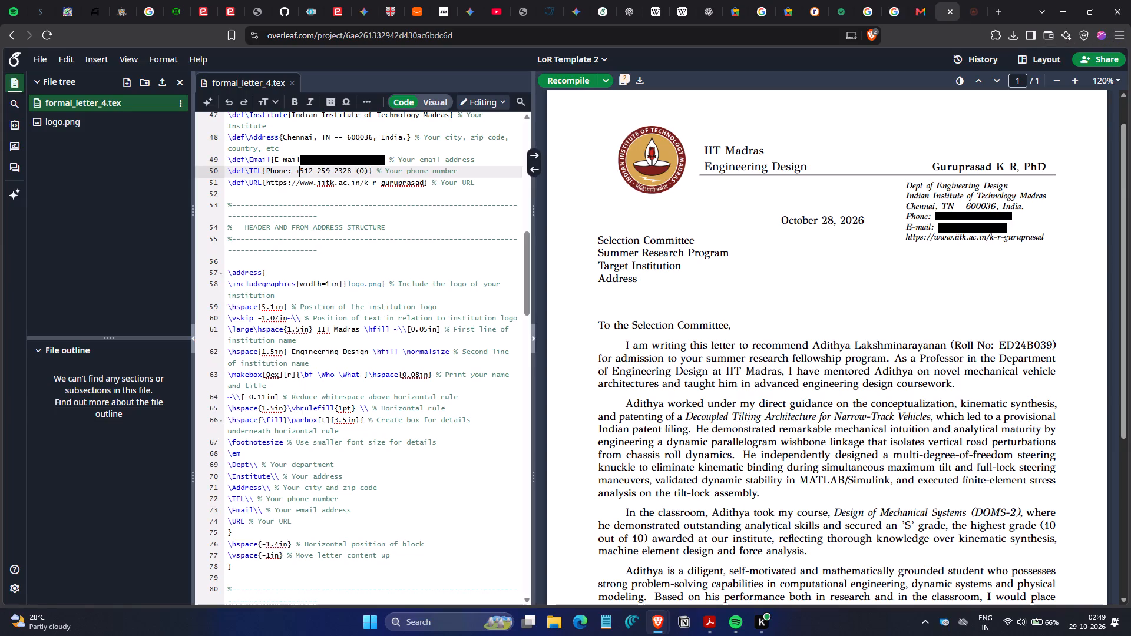
{"action": "key", "text": "ctrl+s"}
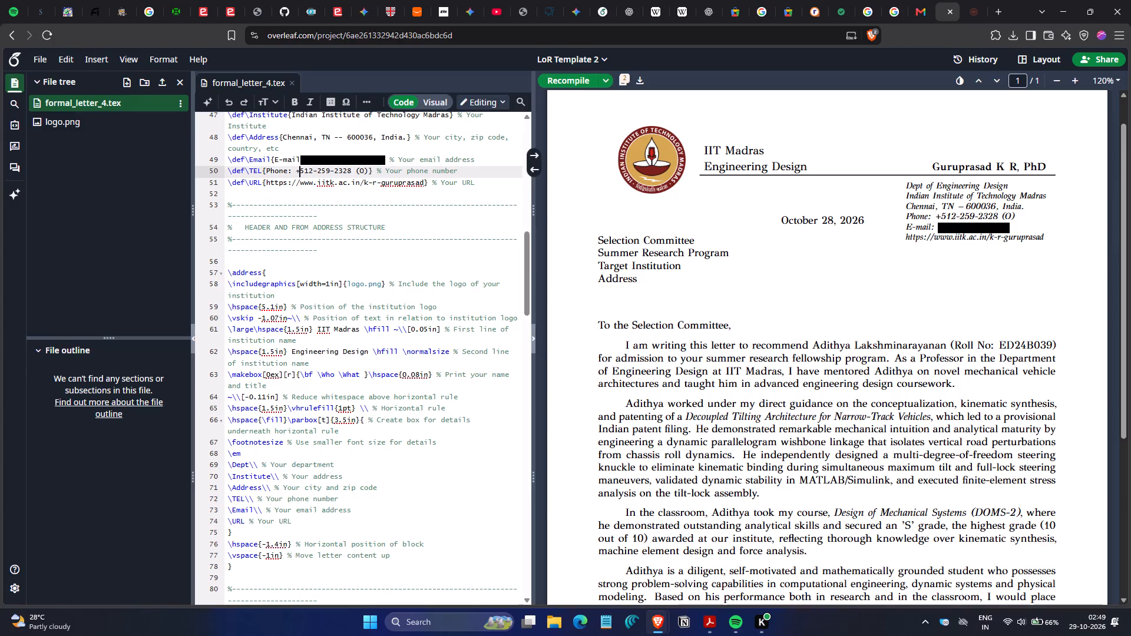
Review the contact details, title and department on the professor's IIT Kanpur profile, and return to the letter project.
{"action": "key", "text": "ctrl+Tab"}
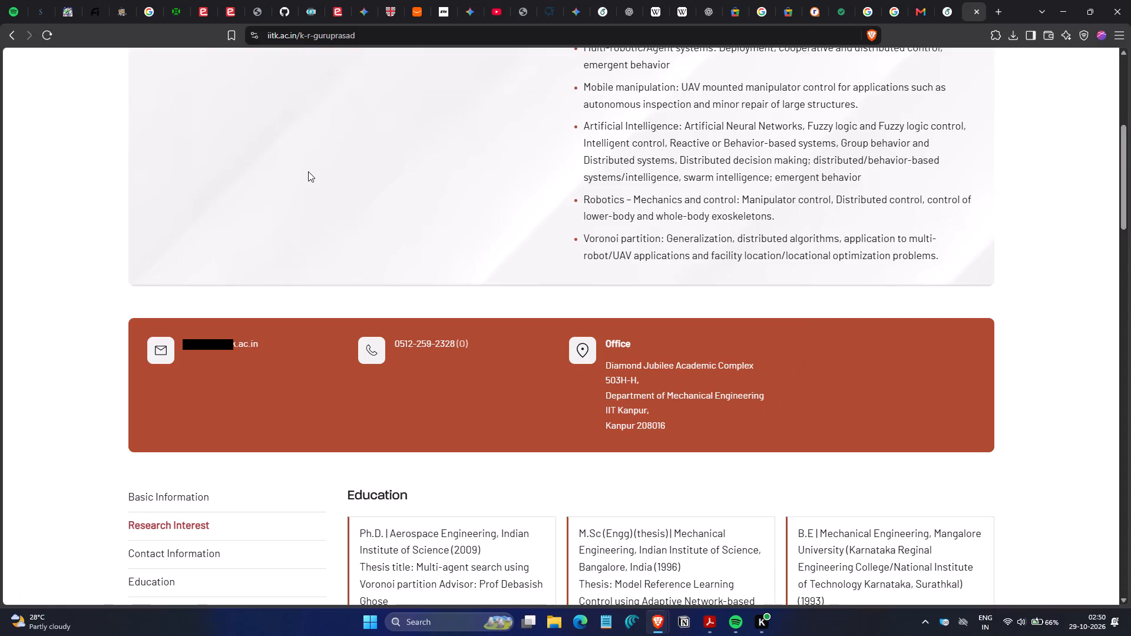
{"action": "scroll", "coordinate": [308, 171], "scroll_direction": "up", "scroll_amount": 1}
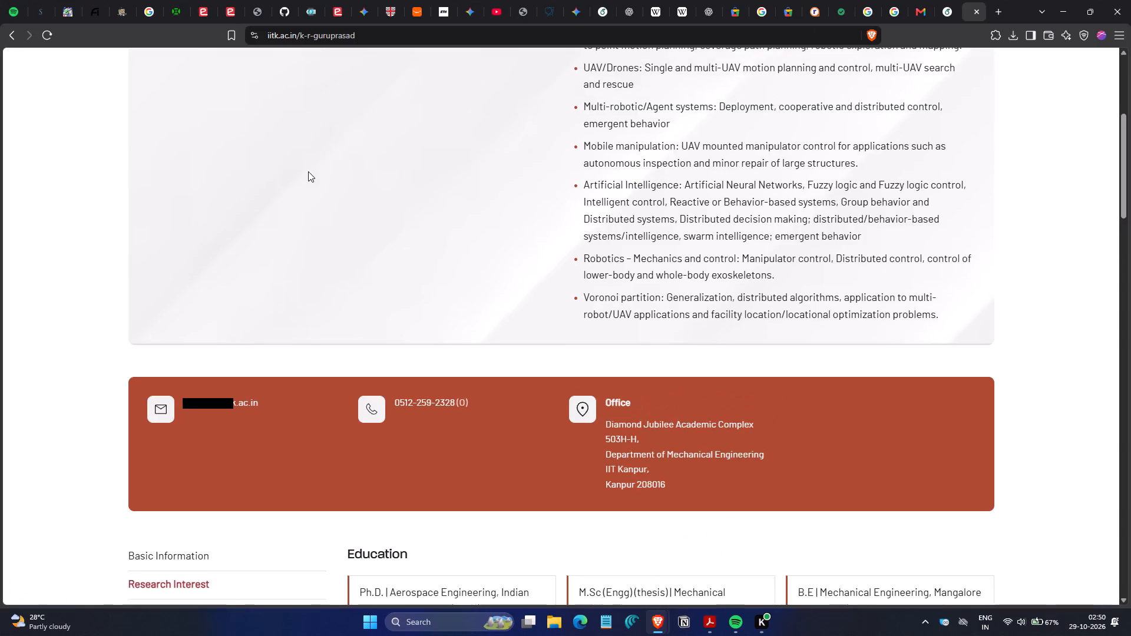
{"action": "scroll", "coordinate": [308, 171], "scroll_direction": "up", "scroll_amount": 2}
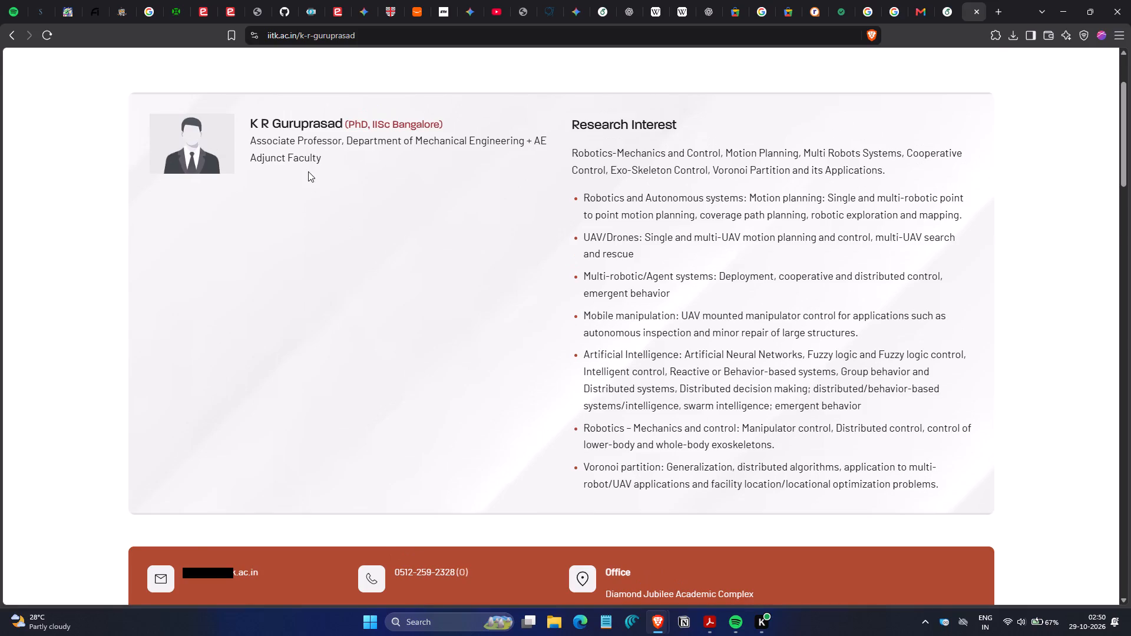
{"action": "key", "text": "ctrl+shift+Tab"}
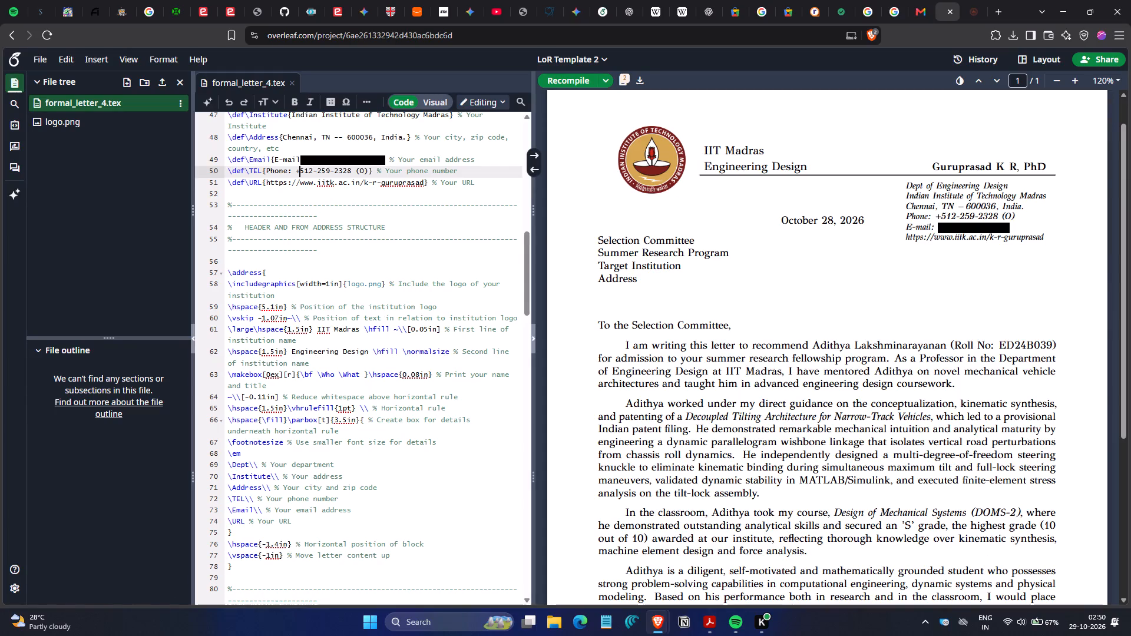
{"action": "left_click", "coordinate": [1074, 58]}
{"action": "left_click", "coordinate": [583, 181]}
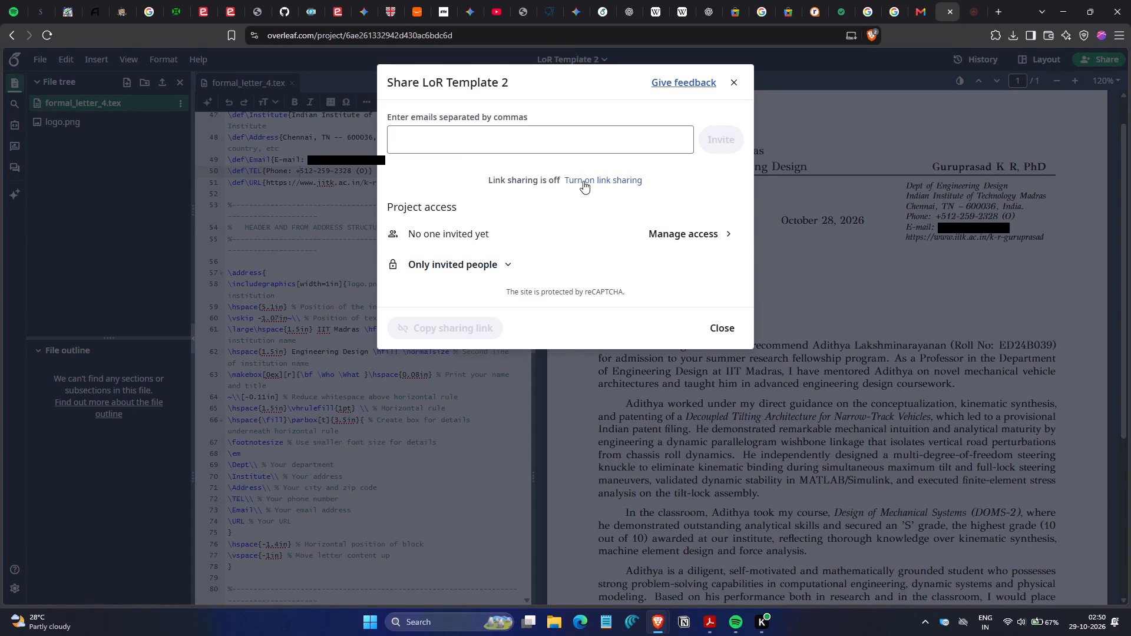